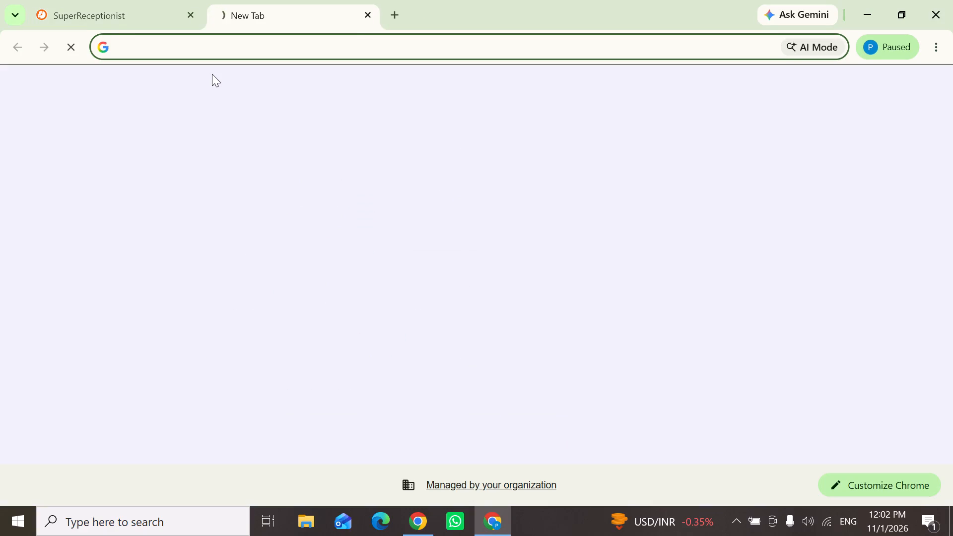
Open the FLOBRIDGE CRM at flobridge-crm.flomattress.in in the new tab and log in with the saved credentials.
{"action": "key", "text": "m"}
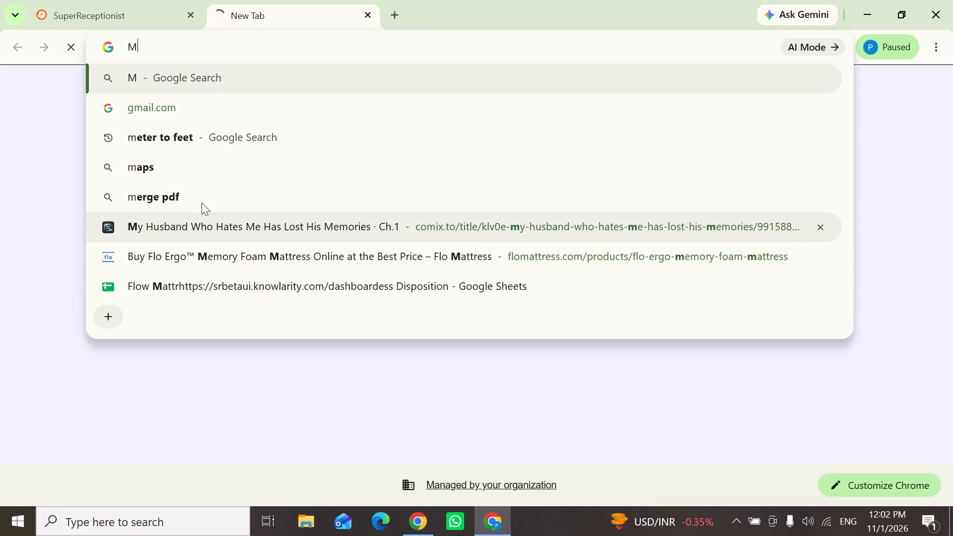
{"action": "key", "text": "BackSpace"}
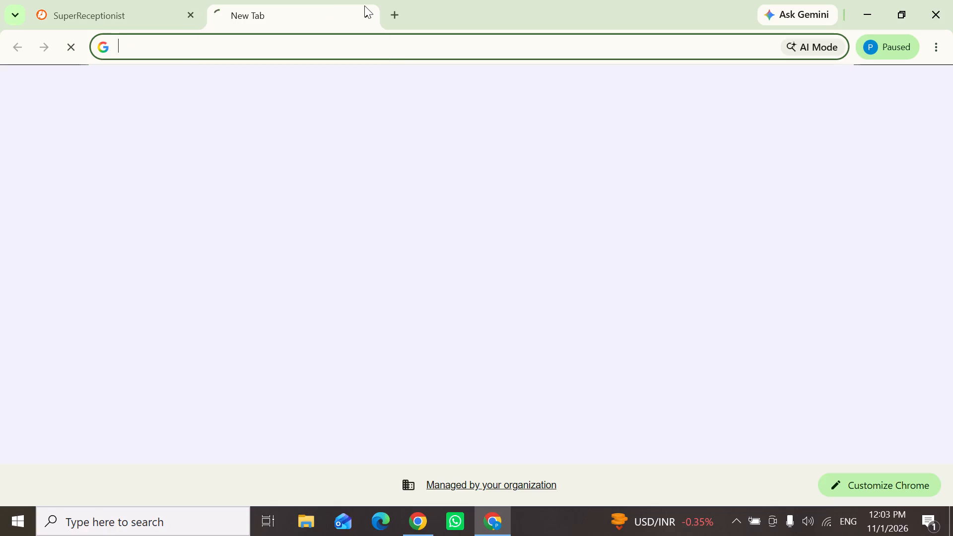
{"action": "key", "text": "f"}
{"action": "key", "text": "Return"}
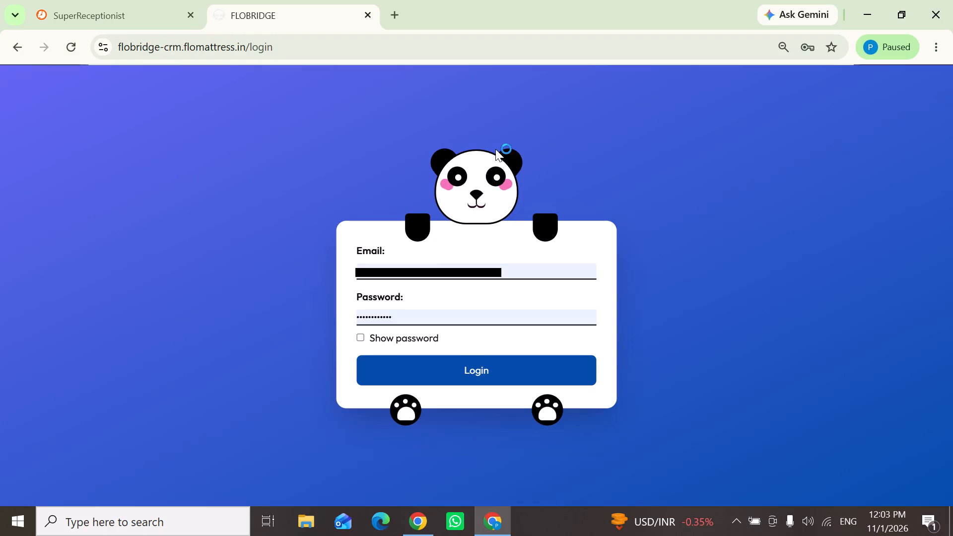
{"action": "left_click", "coordinate": [435, 371]}
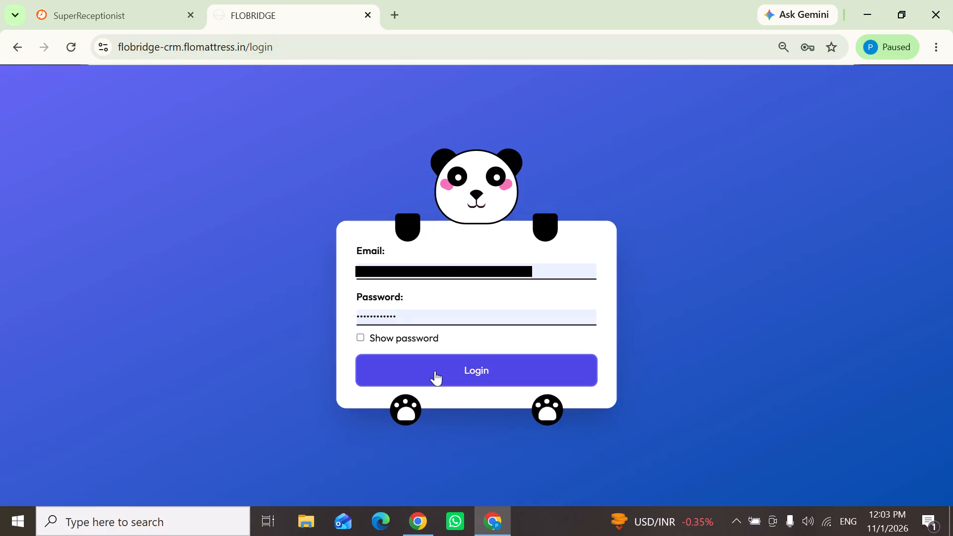
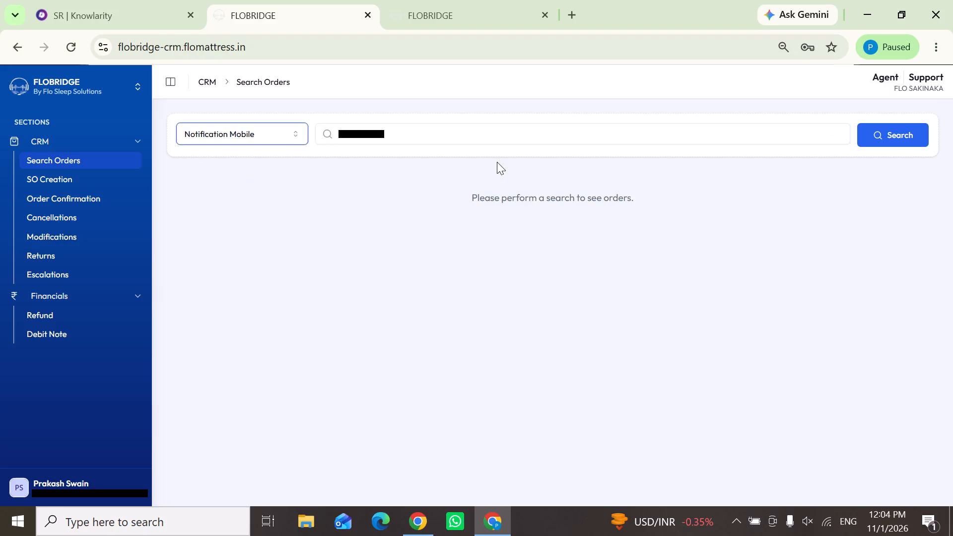
Search the orders by the customer's notification mobile number already entered.
{"action": "left_click", "coordinate": [910, 126]}
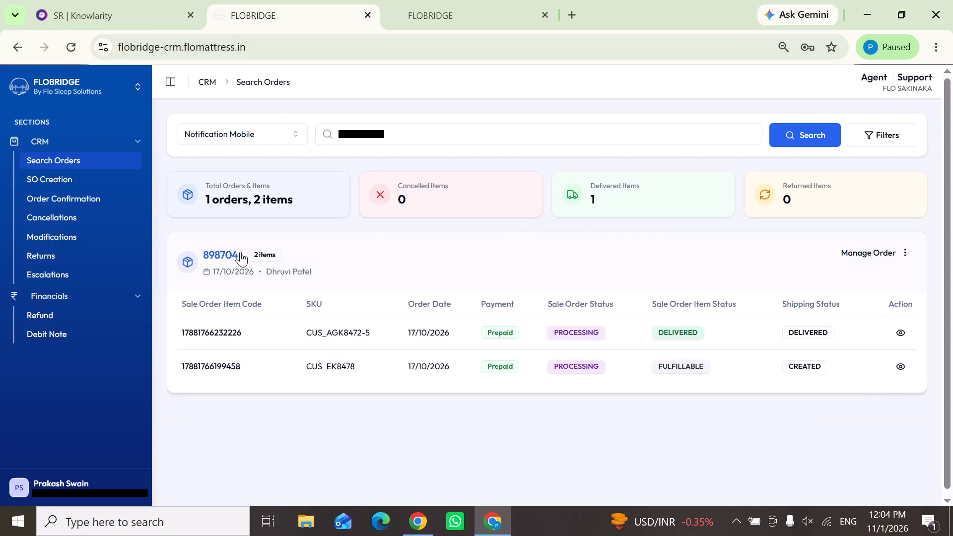
{"action": "left_click_drag", "start_coordinate": [239, 252], "coordinate": [204, 256]}
{"action": "key", "text": "ctrl+c"}
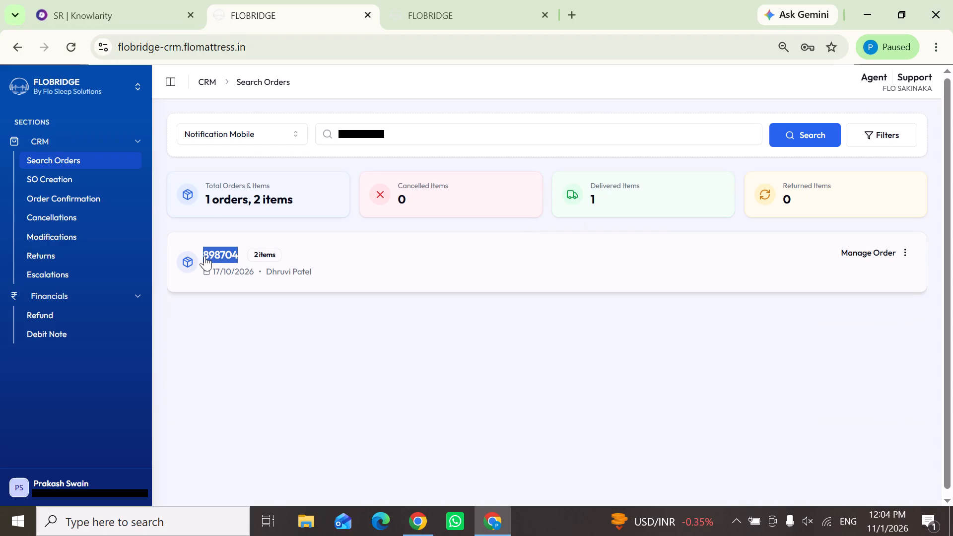
{"action": "left_click", "coordinate": [30, 258]}
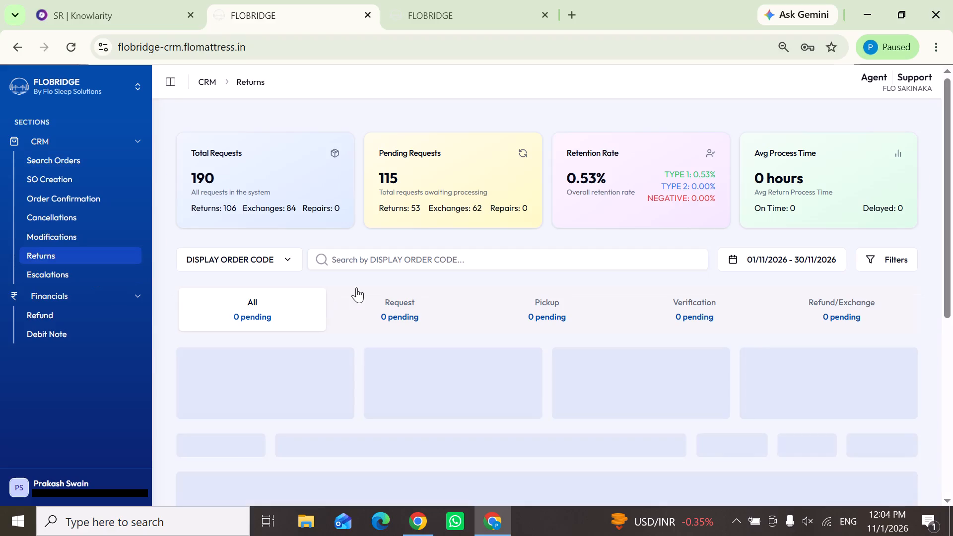
{"action": "left_click", "coordinate": [360, 266]}
{"action": "key", "text": "ctrl+v"}
{"action": "key", "text": "Return"}
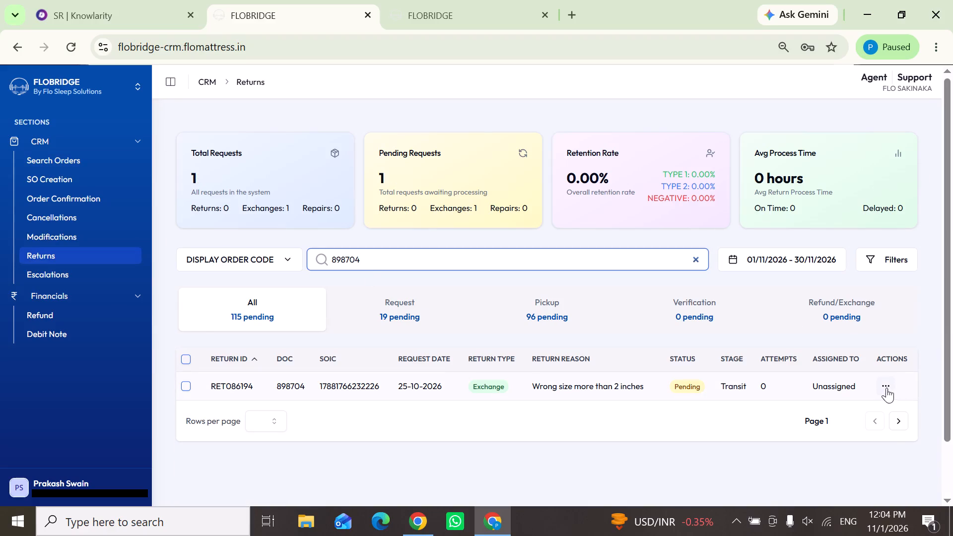
{"action": "left_click", "coordinate": [884, 387]}
{"action": "left_click", "coordinate": [848, 433]}
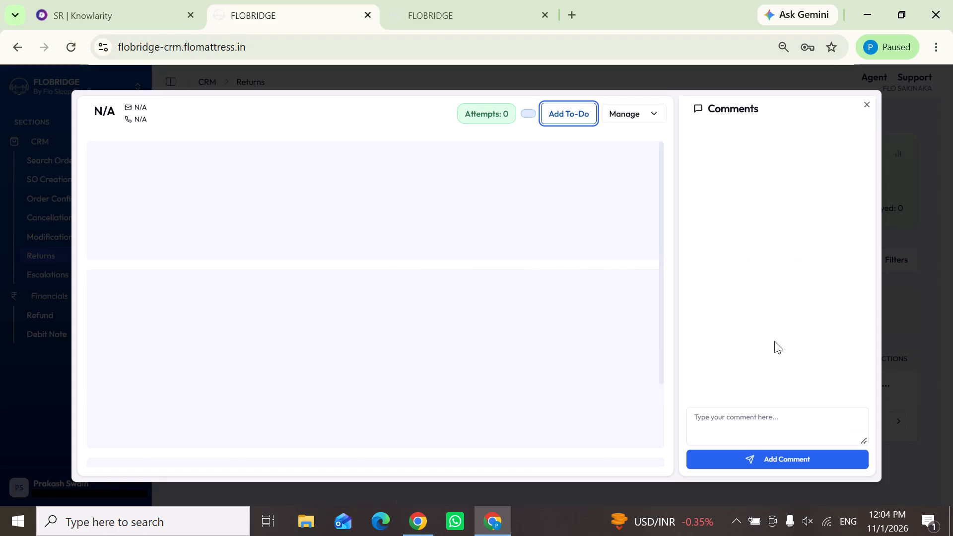
{"action": "scroll", "coordinate": [785, 308], "scroll_direction": "down", "scroll_amount": 3}
{"action": "scroll", "coordinate": [518, 327], "scroll_direction": "down", "scroll_amount": 3}
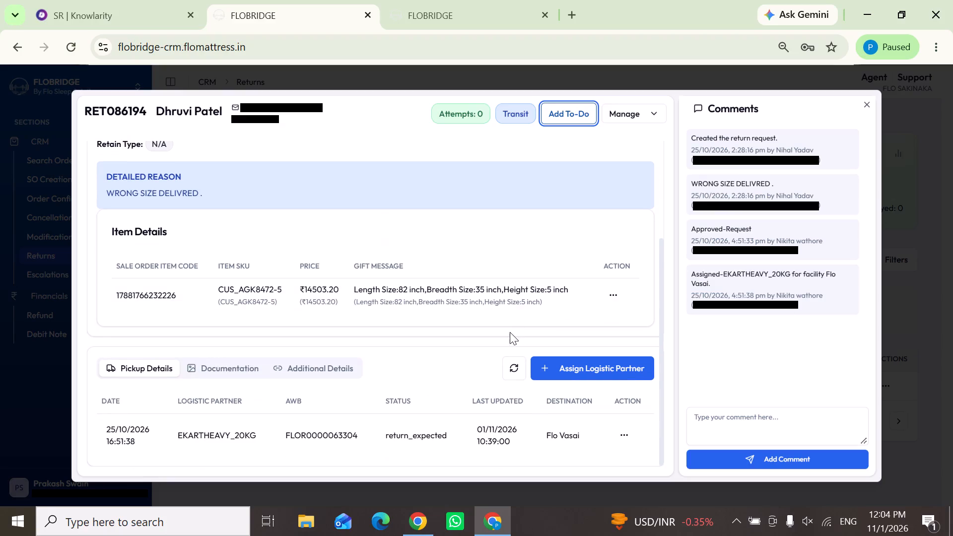
{"action": "scroll", "coordinate": [472, 335], "scroll_direction": "down", "scroll_amount": 2}
{"action": "scroll", "coordinate": [742, 291], "scroll_direction": "down", "scroll_amount": 3}
{"action": "left_click", "coordinate": [201, 367]}
{"action": "scroll", "coordinate": [417, 340], "scroll_direction": "down", "scroll_amount": 3}
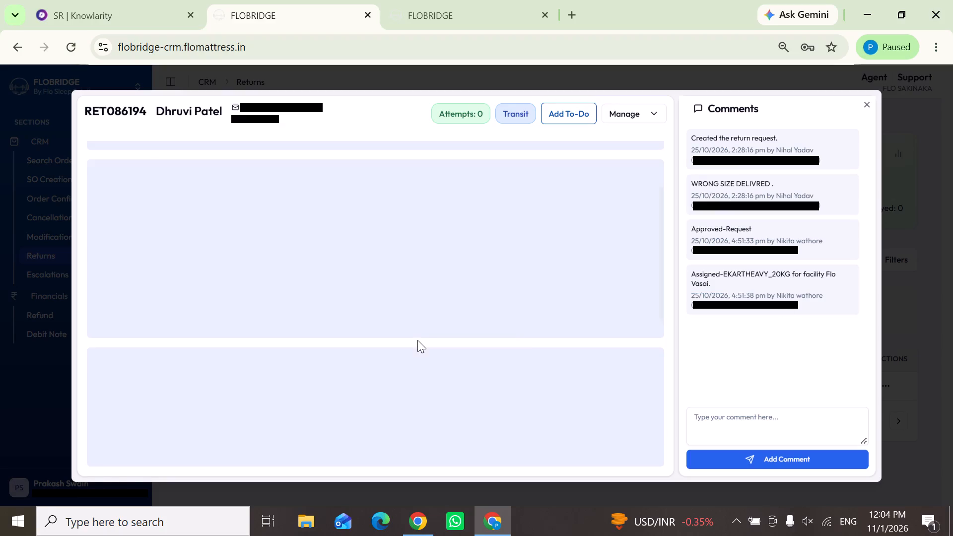
{"action": "scroll", "coordinate": [476, 332], "scroll_direction": "down", "scroll_amount": 1}
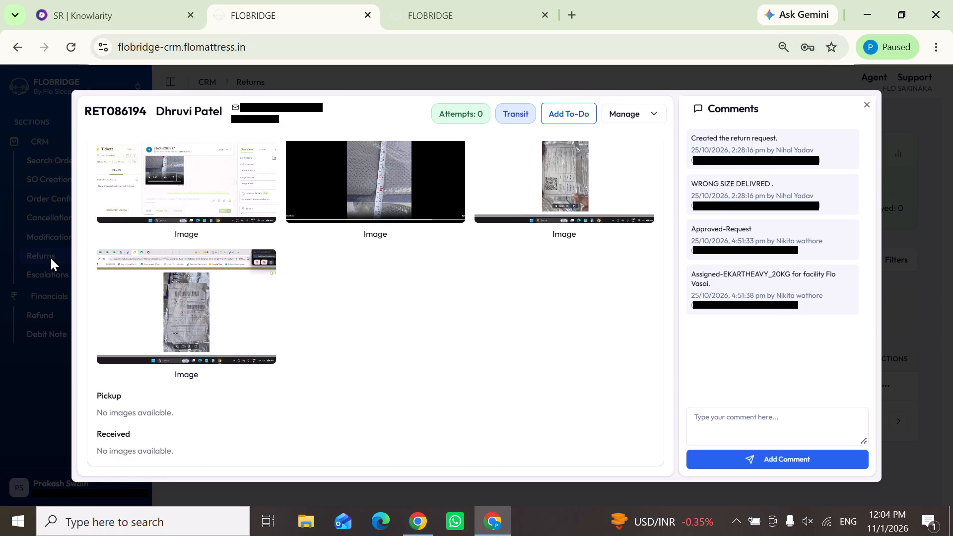
{"action": "left_click", "coordinate": [51, 258]}
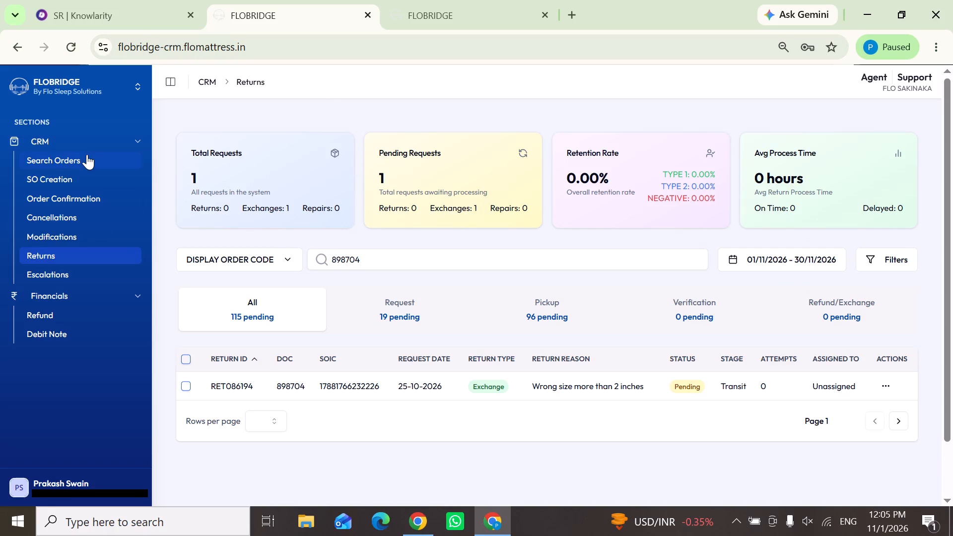
{"action": "left_click", "coordinate": [438, 0]}
{"action": "left_click", "coordinate": [358, 133]}
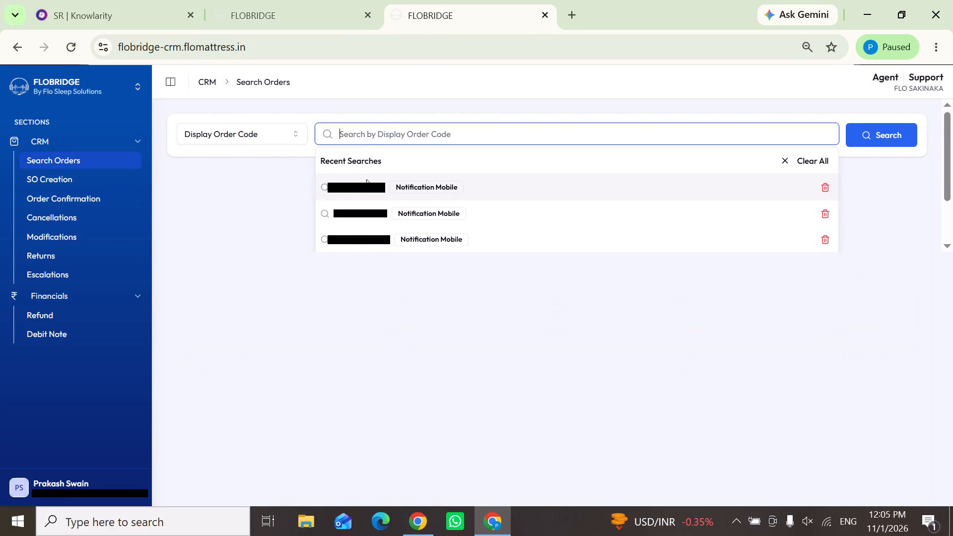
{"action": "left_click", "coordinate": [219, 0]}
{"action": "left_click_drag", "start_coordinate": [365, 259], "coordinate": [279, 256]}
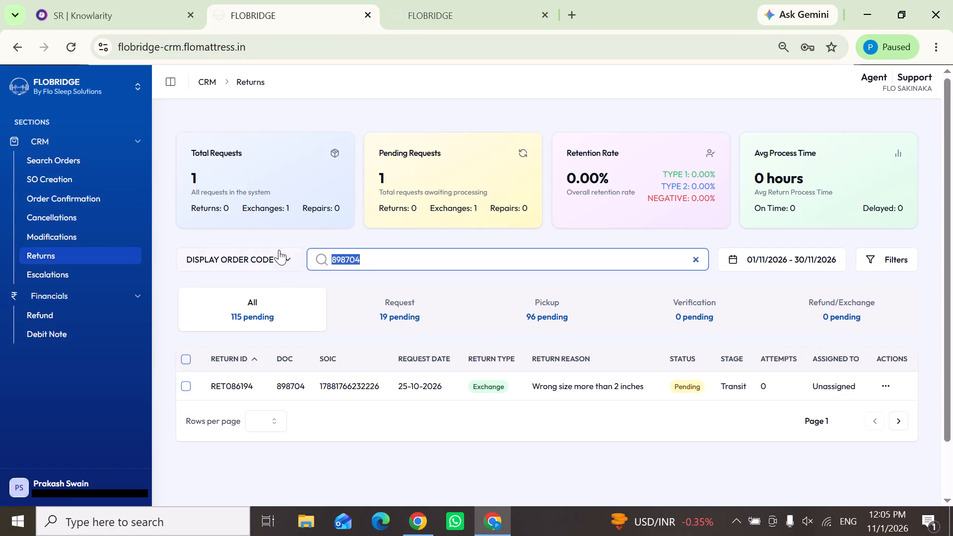
{"action": "key", "text": "ctrl+c"}
{"action": "left_click", "coordinate": [438, 0]}
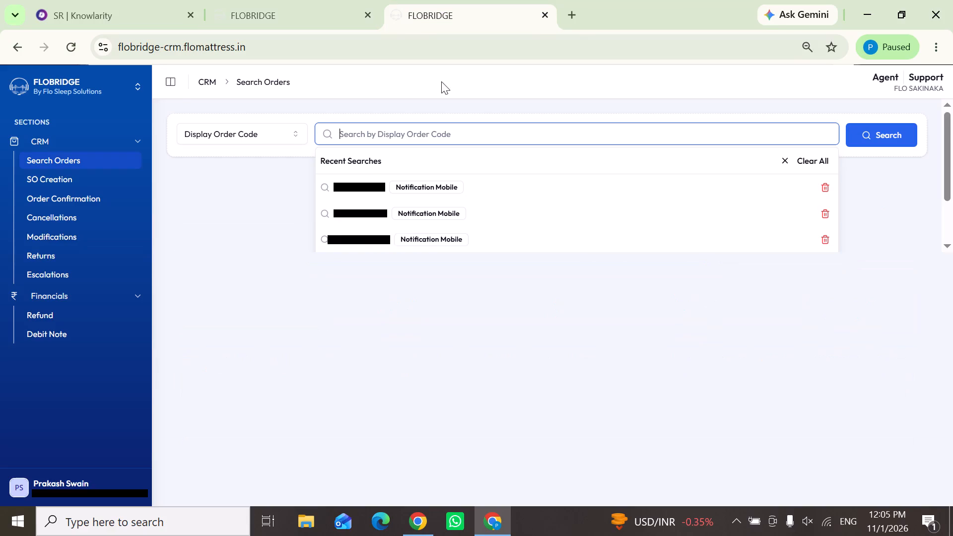
{"action": "key", "text": "ctrl+v"}
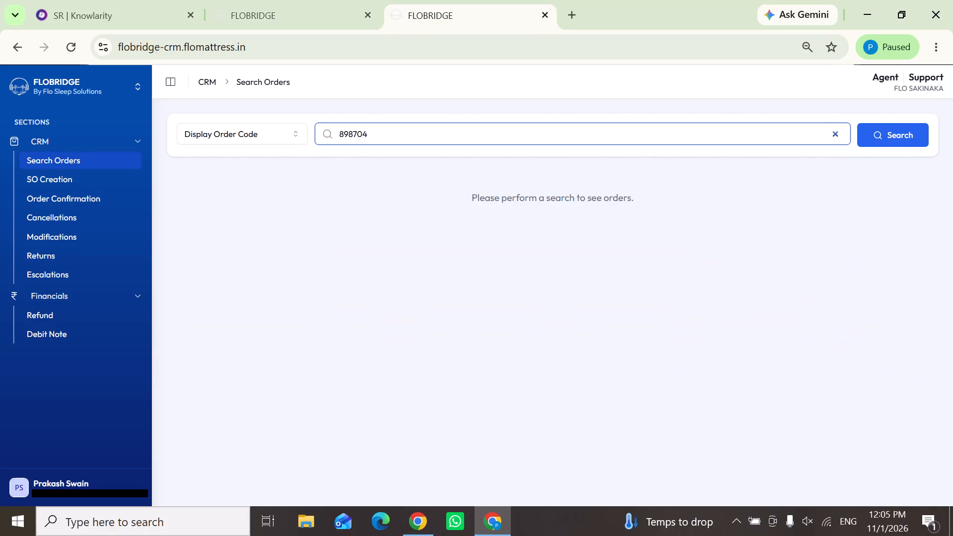
{"action": "left_click", "coordinate": [885, 142]}
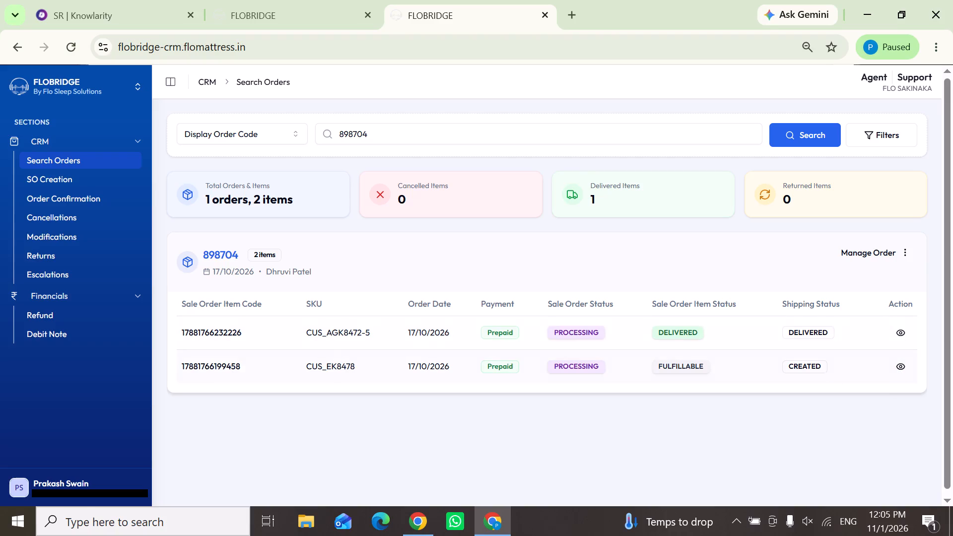
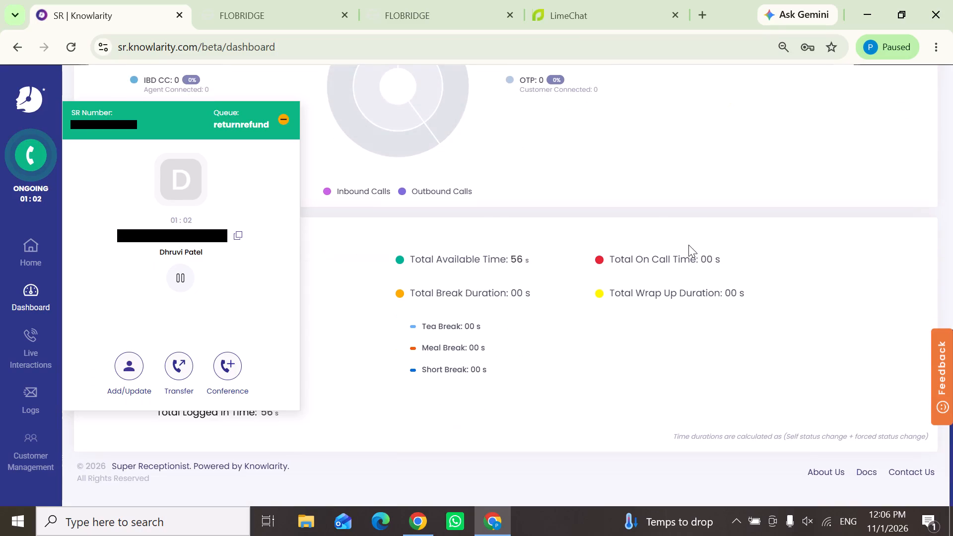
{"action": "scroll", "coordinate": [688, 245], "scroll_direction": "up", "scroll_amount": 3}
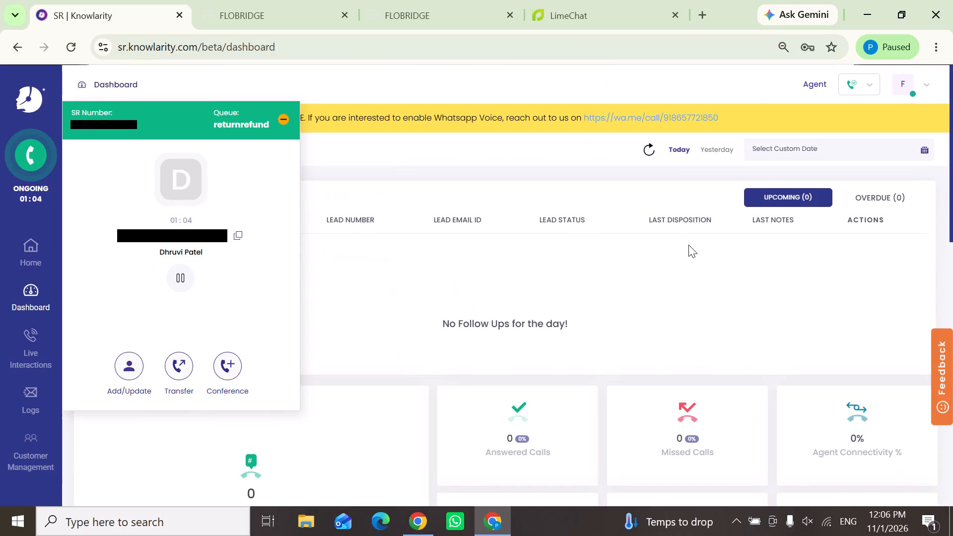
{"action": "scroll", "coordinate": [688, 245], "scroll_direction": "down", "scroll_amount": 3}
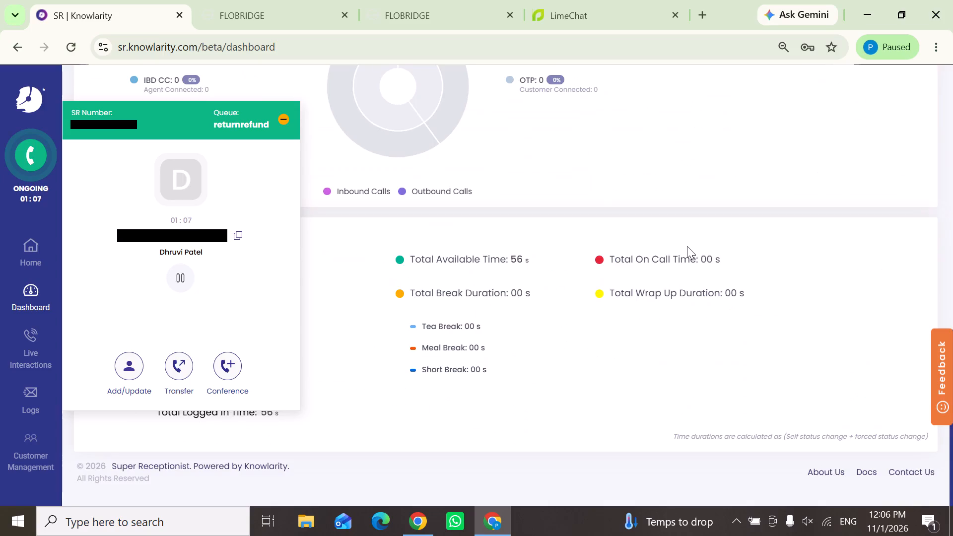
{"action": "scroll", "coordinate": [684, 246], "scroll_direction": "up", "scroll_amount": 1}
{"action": "left_click", "coordinate": [613, 3]}
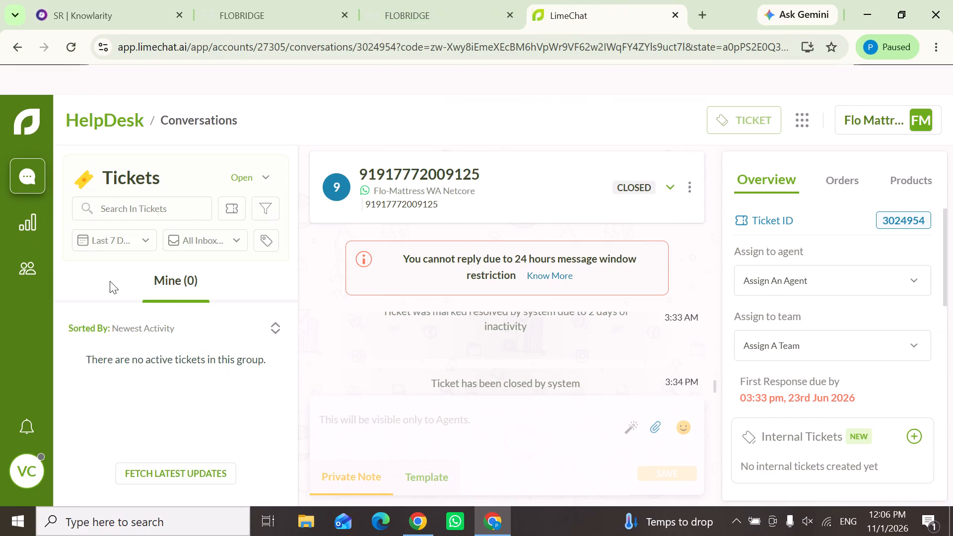
{"action": "left_click", "coordinate": [28, 258]}
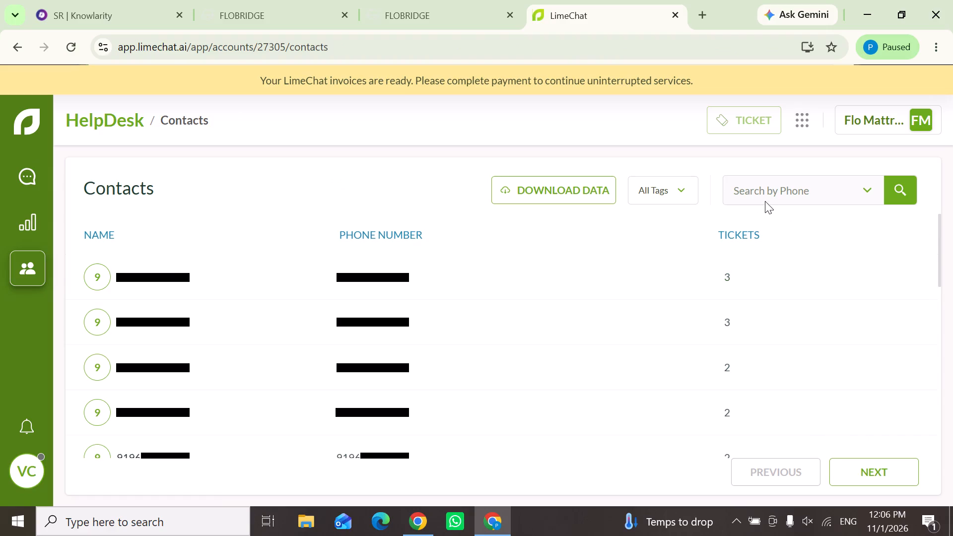
{"action": "key", "text": "ctrl+v"}
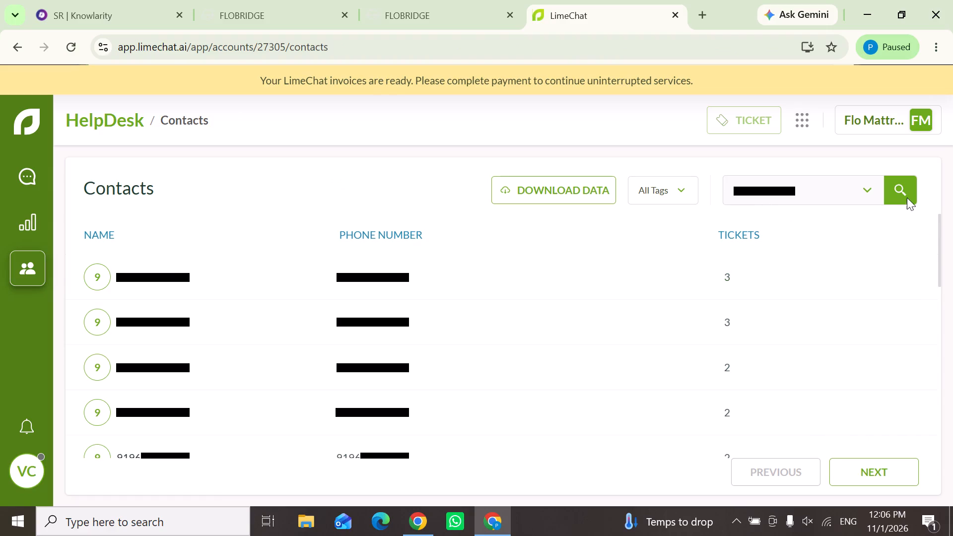
{"action": "left_click", "coordinate": [905, 195]}
{"action": "left_click", "coordinate": [450, 283]}
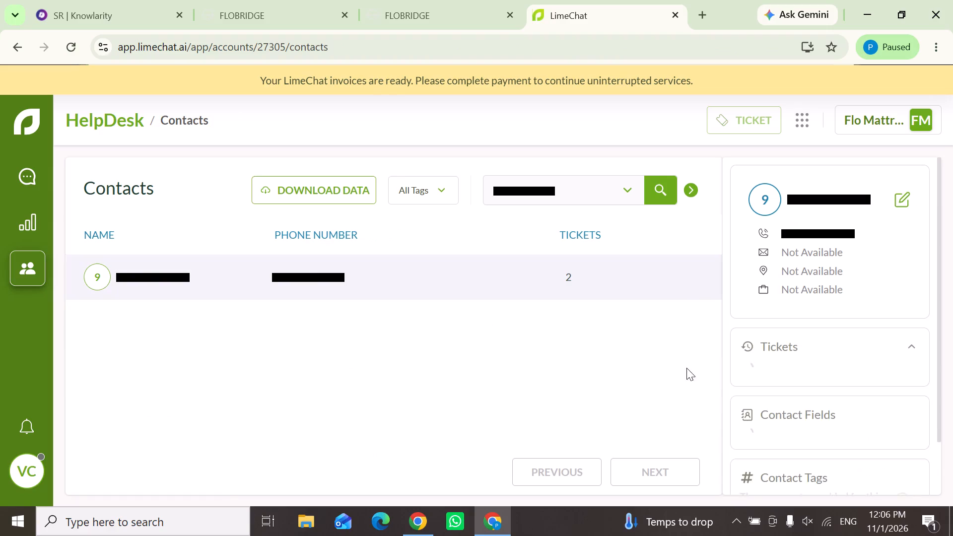
{"action": "left_click", "coordinate": [817, 403]}
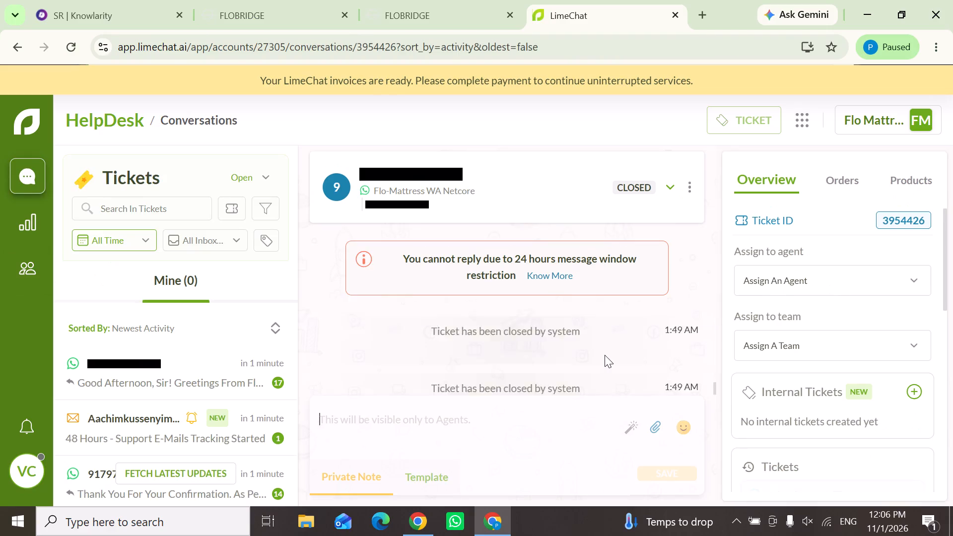
{"action": "scroll", "coordinate": [577, 347], "scroll_direction": "up", "scroll_amount": 2}
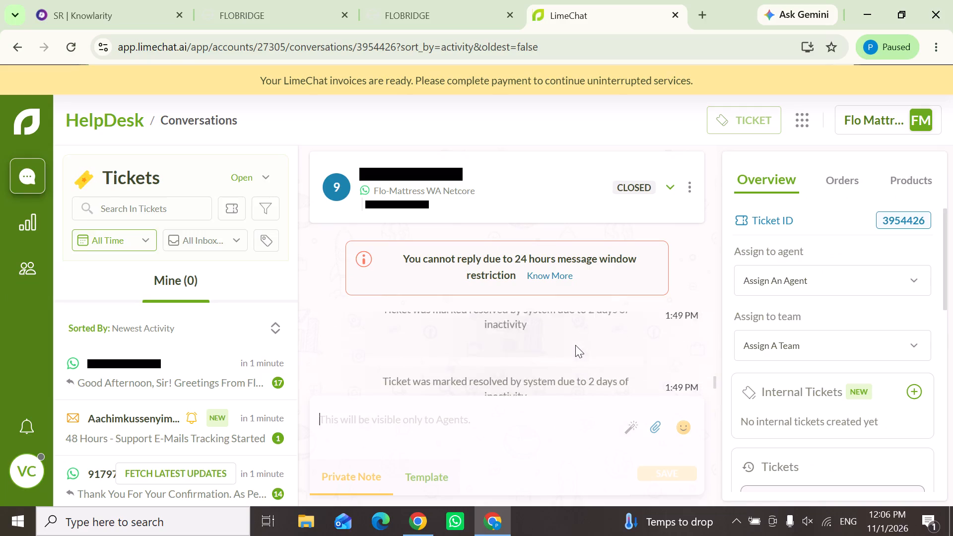
{"action": "scroll", "coordinate": [575, 345], "scroll_direction": "up", "scroll_amount": 6}
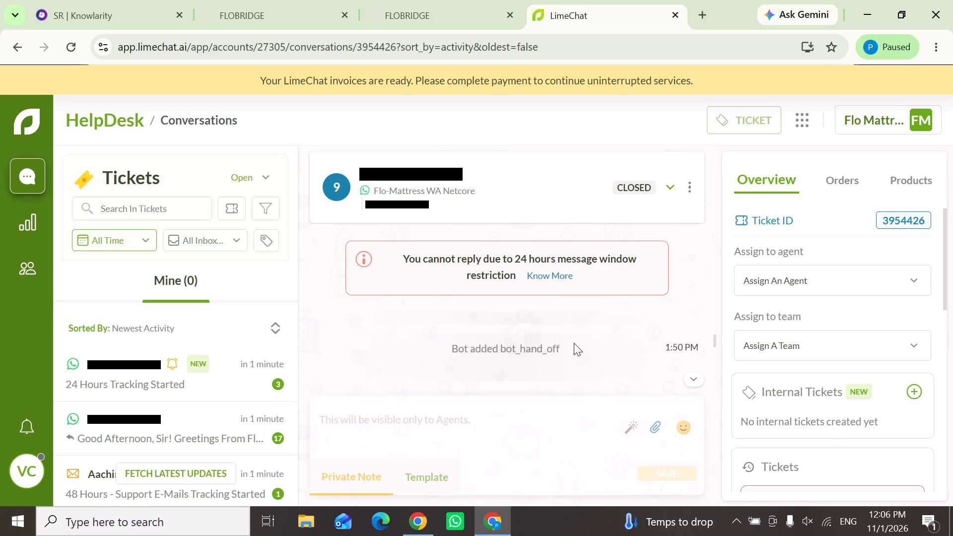
{"action": "scroll", "coordinate": [574, 343], "scroll_direction": "up", "scroll_amount": 8}
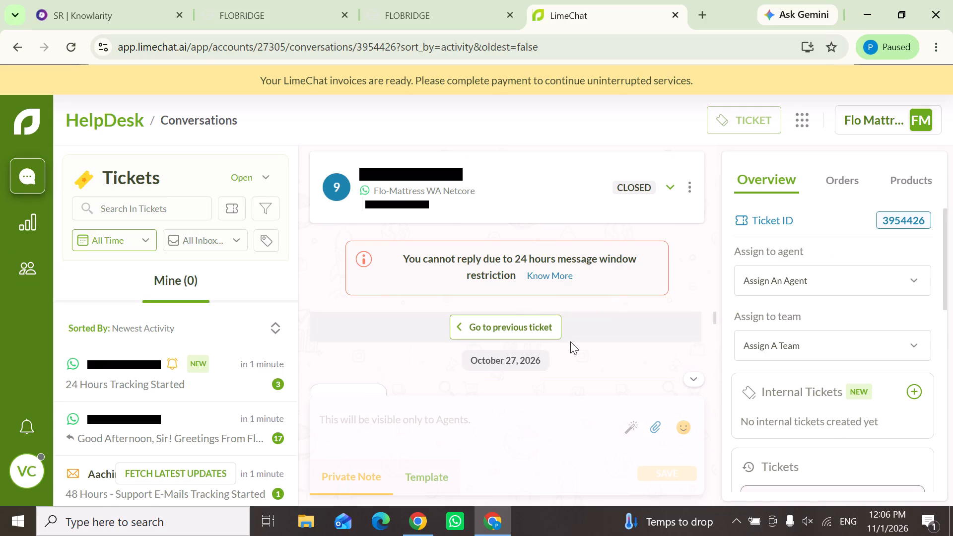
{"action": "scroll", "coordinate": [570, 341], "scroll_direction": "up", "scroll_amount": 1}
{"action": "scroll", "coordinate": [570, 341], "scroll_direction": "down", "scroll_amount": 11}
{"action": "scroll", "coordinate": [567, 343], "scroll_direction": "up", "scroll_amount": 3}
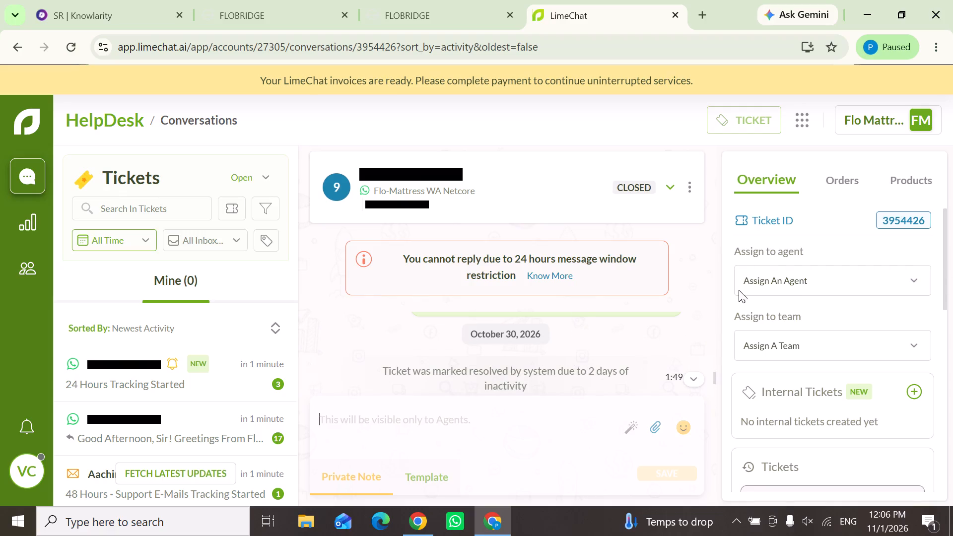
Examine the ticket's overview details, including its related tickets, custom fields and tags, and the end of its conversation.
{"action": "scroll", "coordinate": [840, 321], "scroll_direction": "down", "scroll_amount": 2}
{"action": "scroll", "coordinate": [838, 324], "scroll_direction": "up", "scroll_amount": 1}
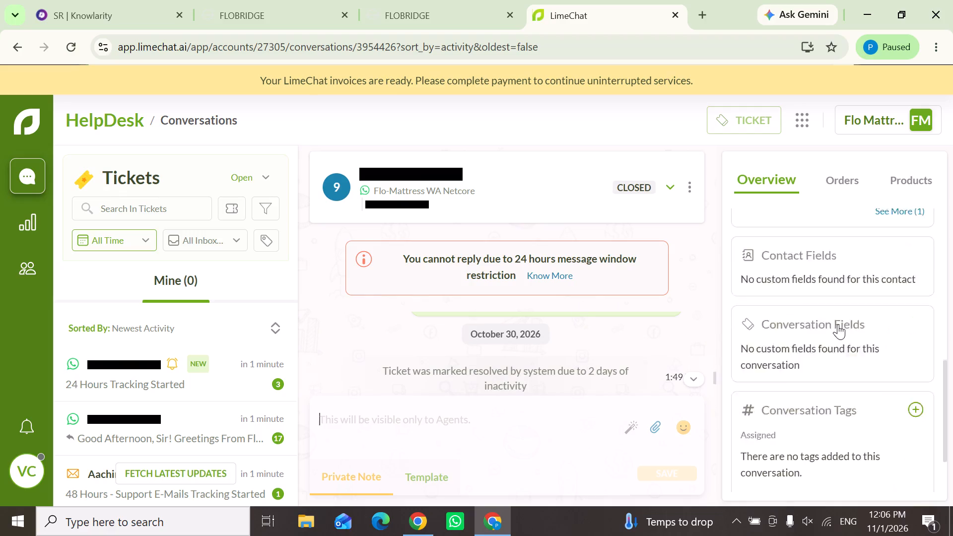
{"action": "scroll", "coordinate": [573, 365], "scroll_direction": "down", "scroll_amount": 7}
{"action": "scroll", "coordinate": [571, 365], "scroll_direction": "up", "scroll_amount": 2}
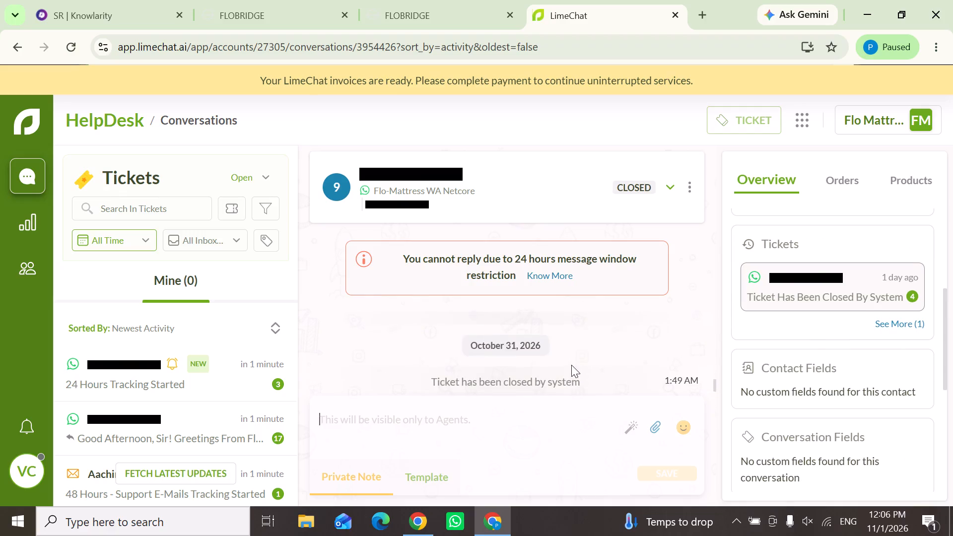
{"action": "scroll", "coordinate": [571, 365], "scroll_direction": "down", "scroll_amount": 2}
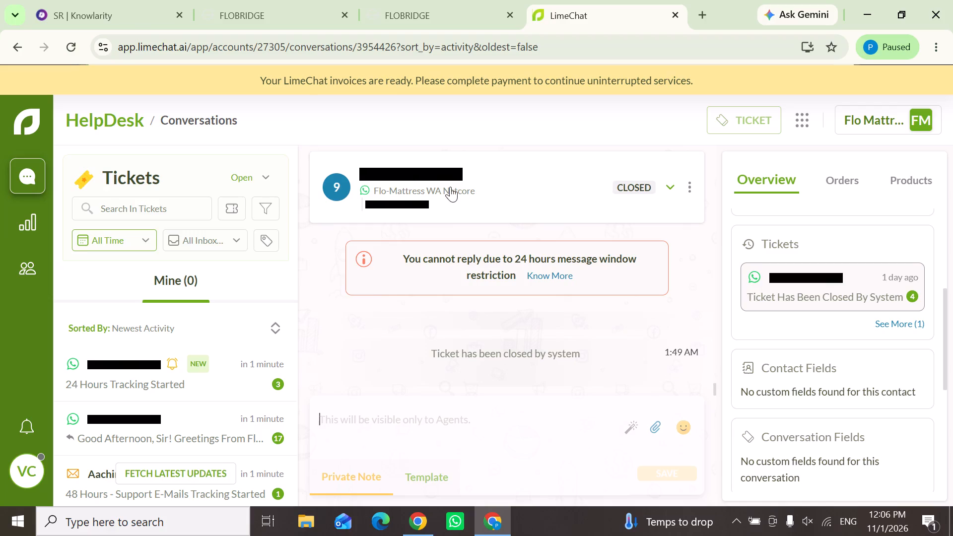
{"action": "left_click", "coordinate": [125, 7]}
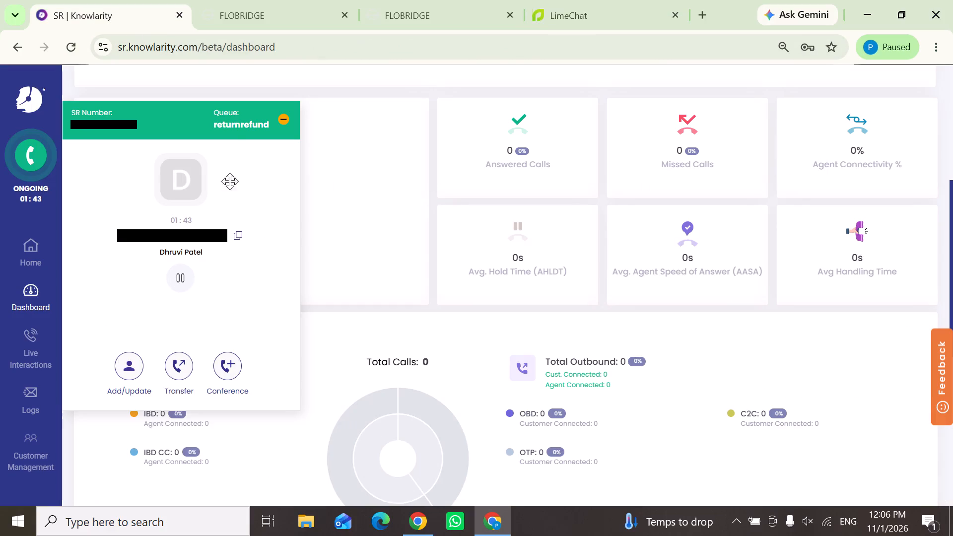
{"action": "left_click", "coordinate": [270, 19]}
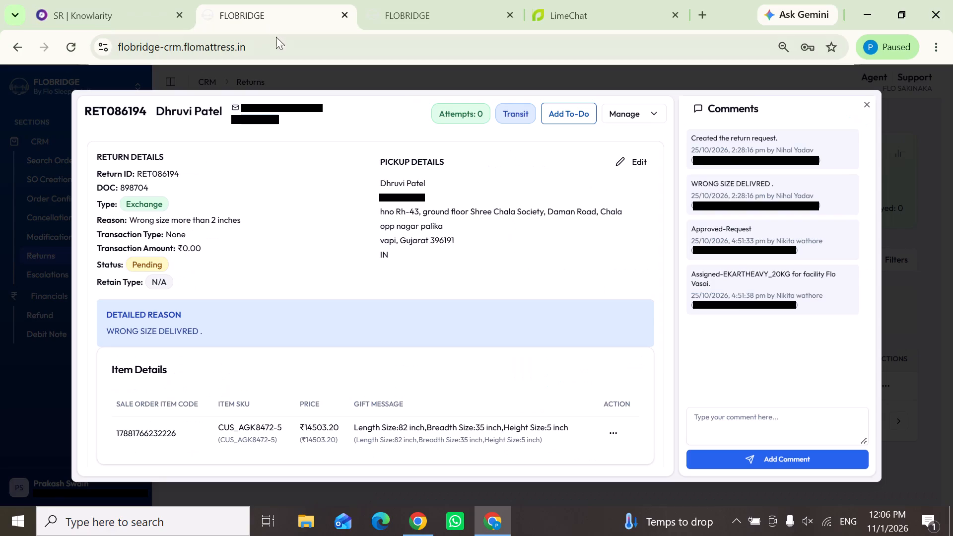
{"action": "left_click", "coordinate": [105, 12]}
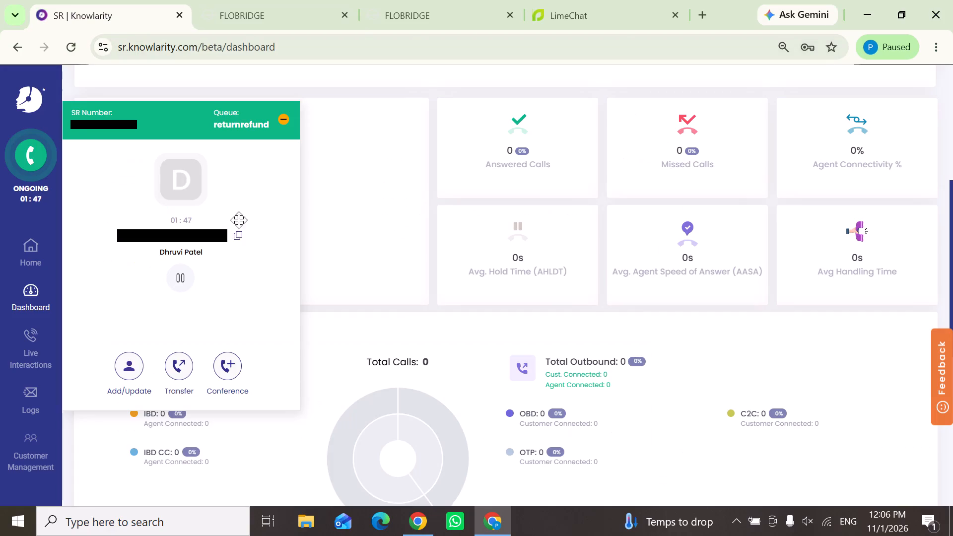
{"action": "left_click", "coordinate": [607, 0]}
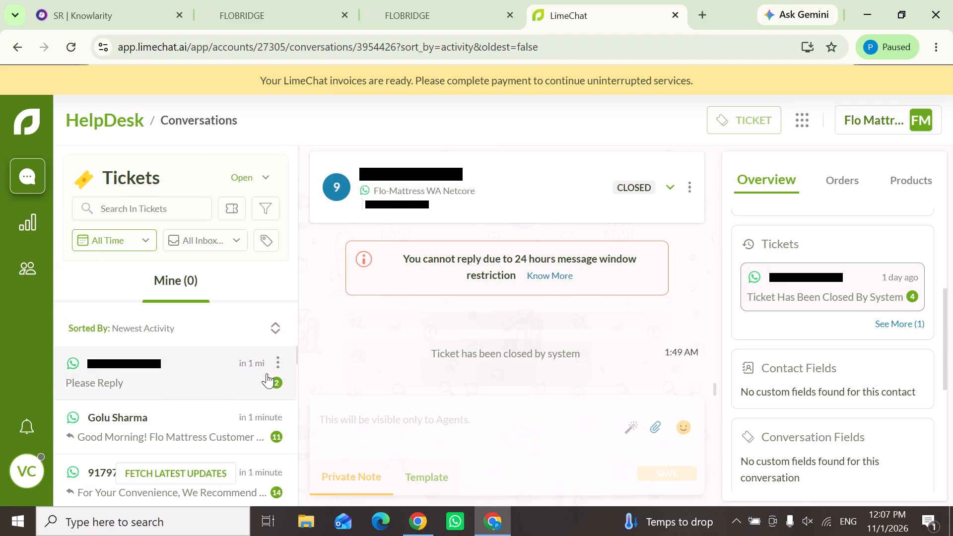
{"action": "scroll", "coordinate": [503, 320], "scroll_direction": "down", "scroll_amount": 3}
{"action": "scroll", "coordinate": [502, 330], "scroll_direction": "up", "scroll_amount": 1}
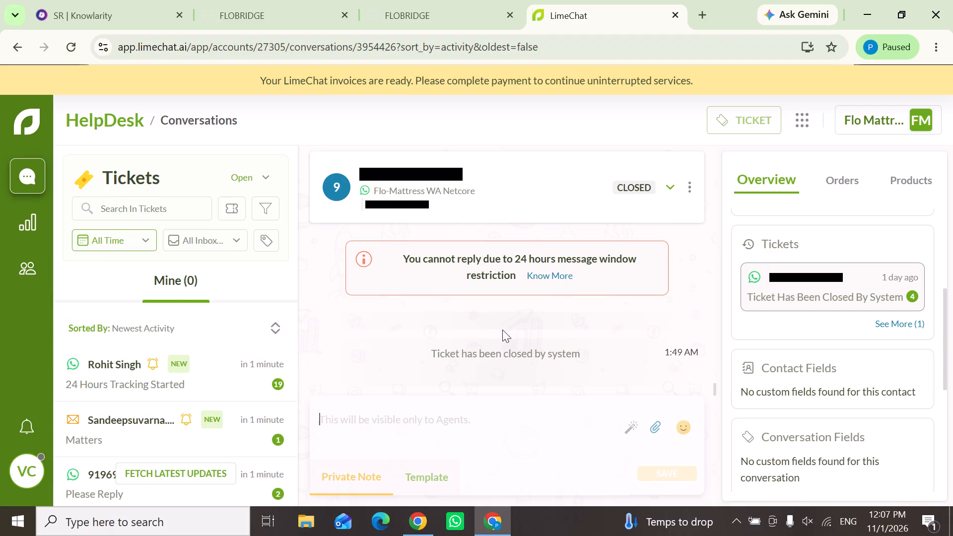
{"action": "scroll", "coordinate": [502, 330], "scroll_direction": "up", "scroll_amount": 1}
{"action": "scroll", "coordinate": [501, 331], "scroll_direction": "down", "scroll_amount": 3}
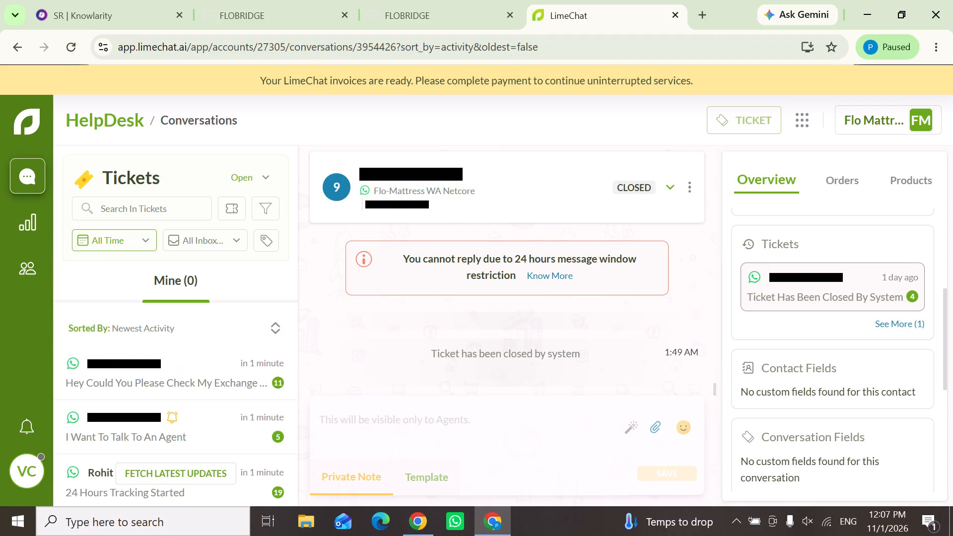
{"action": "left_click_drag", "start_coordinate": [696, 352], "coordinate": [651, 351]}
{"action": "left_click", "coordinate": [646, 361]}
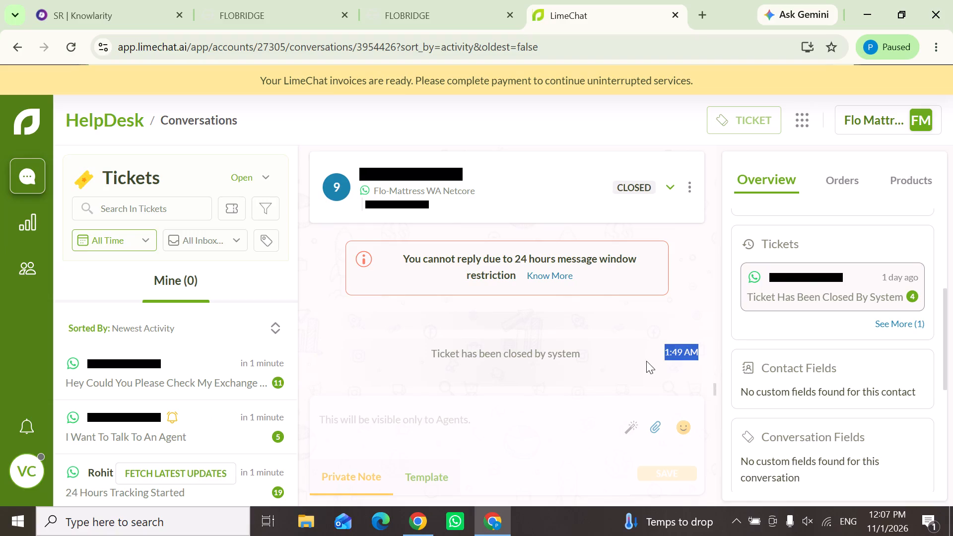
{"action": "scroll", "coordinate": [669, 360], "scroll_direction": "up", "scroll_amount": 4}
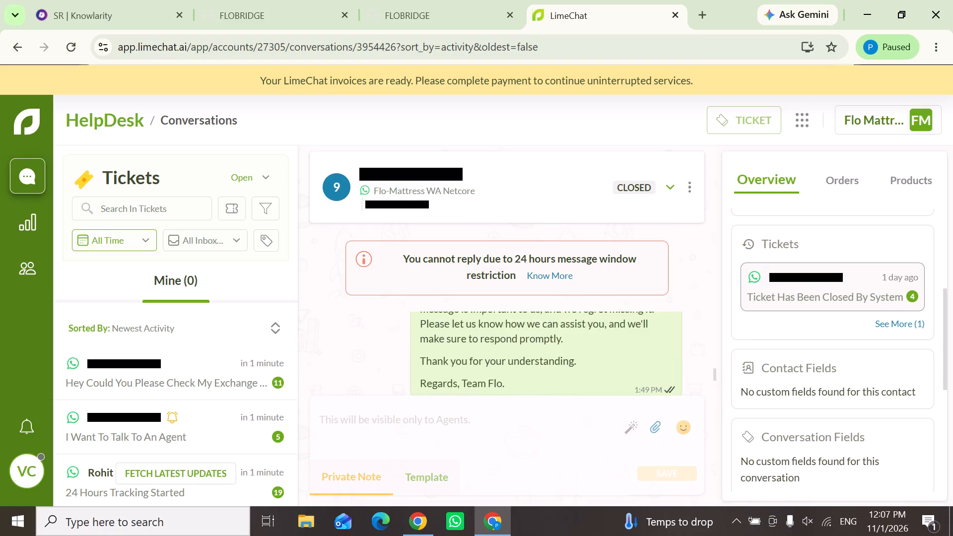
{"action": "scroll", "coordinate": [665, 359], "scroll_direction": "up", "scroll_amount": 5}
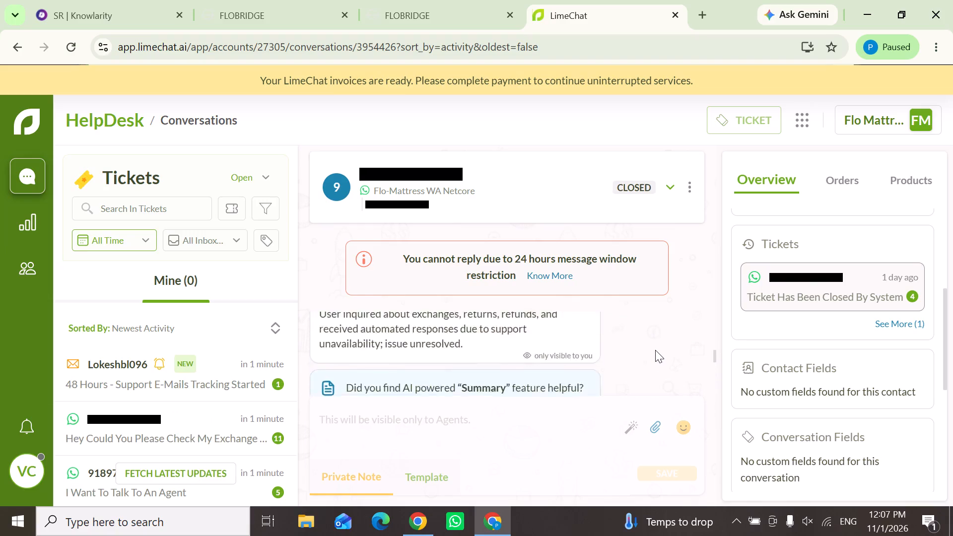
{"action": "scroll", "coordinate": [655, 350], "scroll_direction": "up", "scroll_amount": 7}
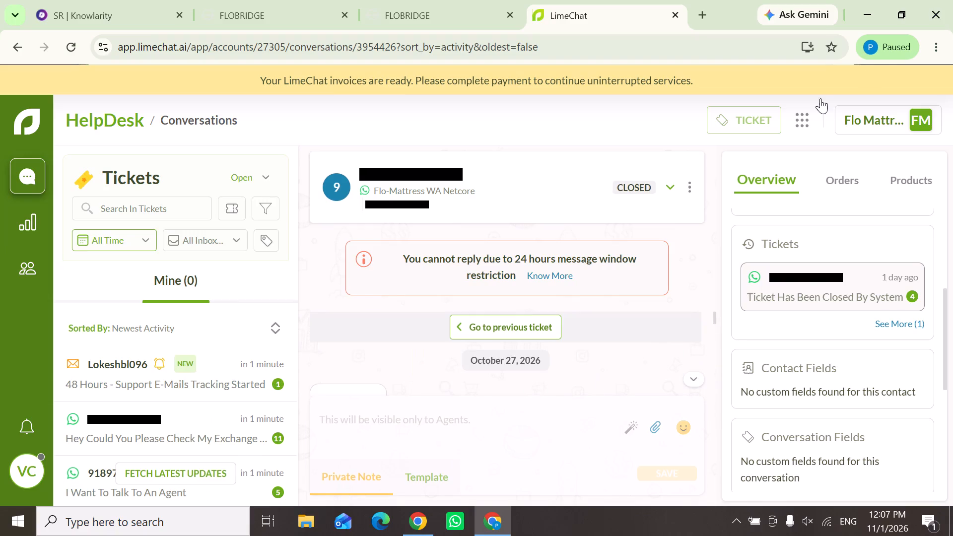
Minimize both browser windows and launch Kuro from the desktop.
{"action": "left_click", "coordinate": [861, 22]}
{"action": "left_click", "coordinate": [861, 20]}
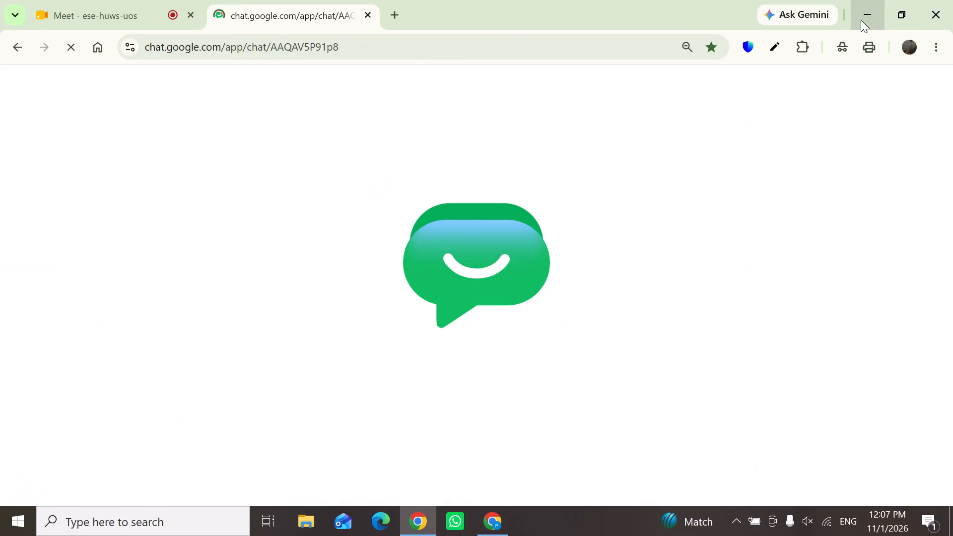
{"action": "double_click", "coordinate": [144, 424]}
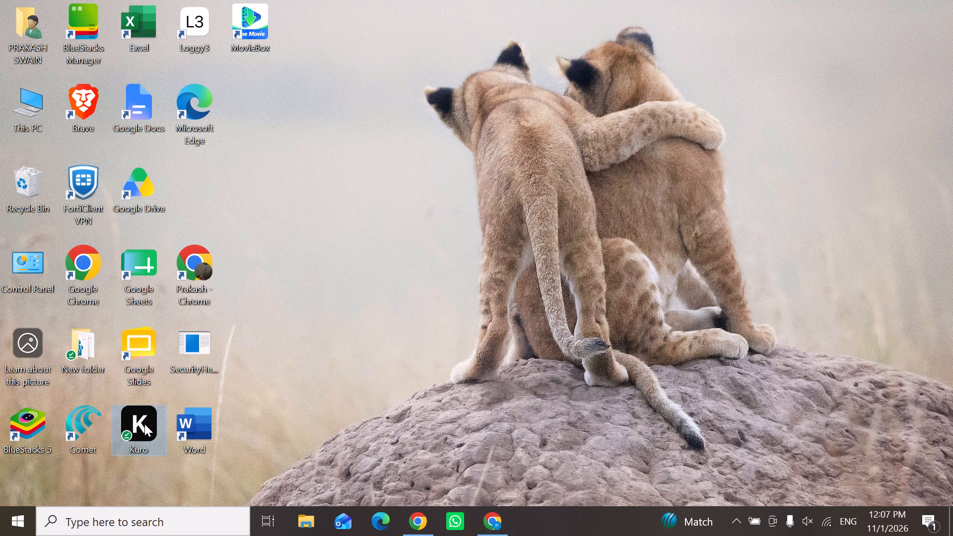
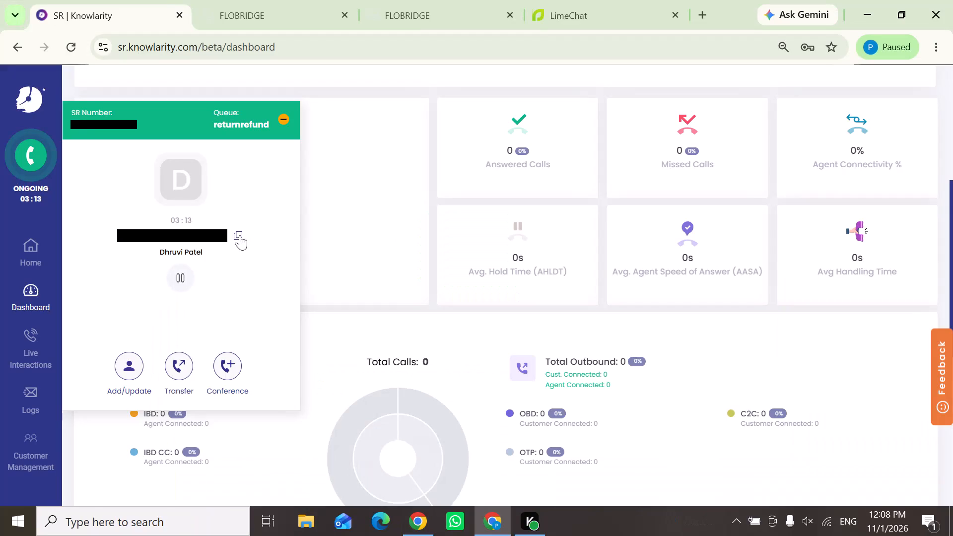
Search the LimeChat contacts for the caller's phone number copied from Knowlarity.
{"action": "left_click", "coordinate": [569, 0]}
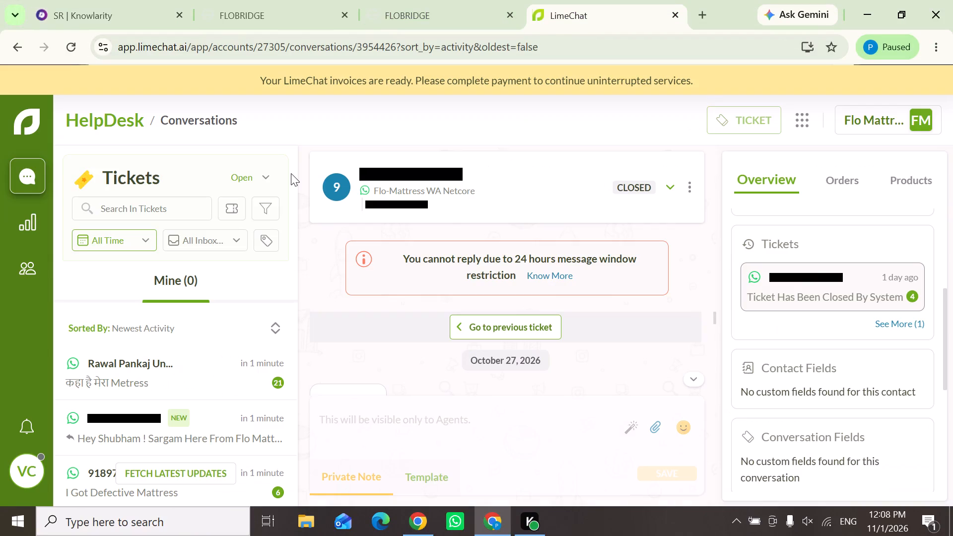
{"action": "left_click", "coordinate": [22, 268]}
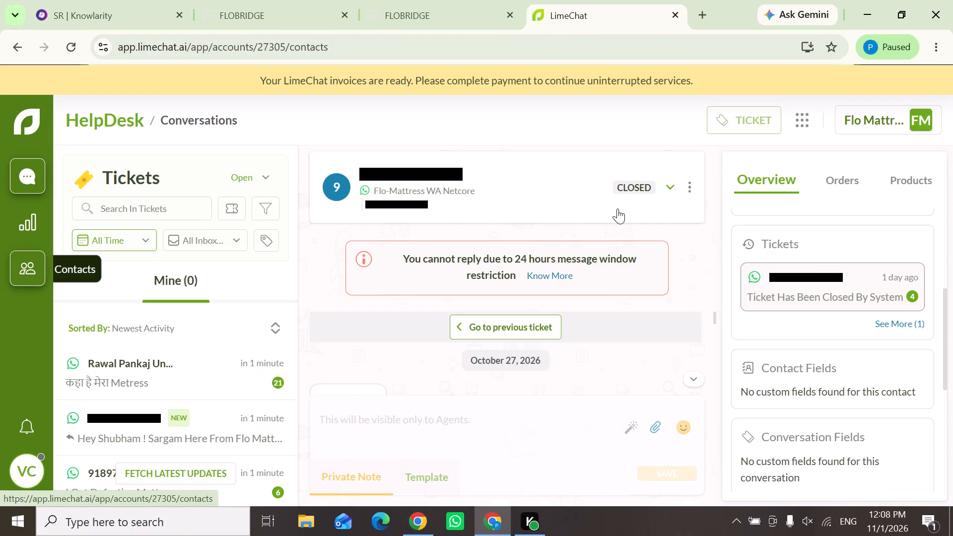
{"action": "key", "text": "ctrl+v"}
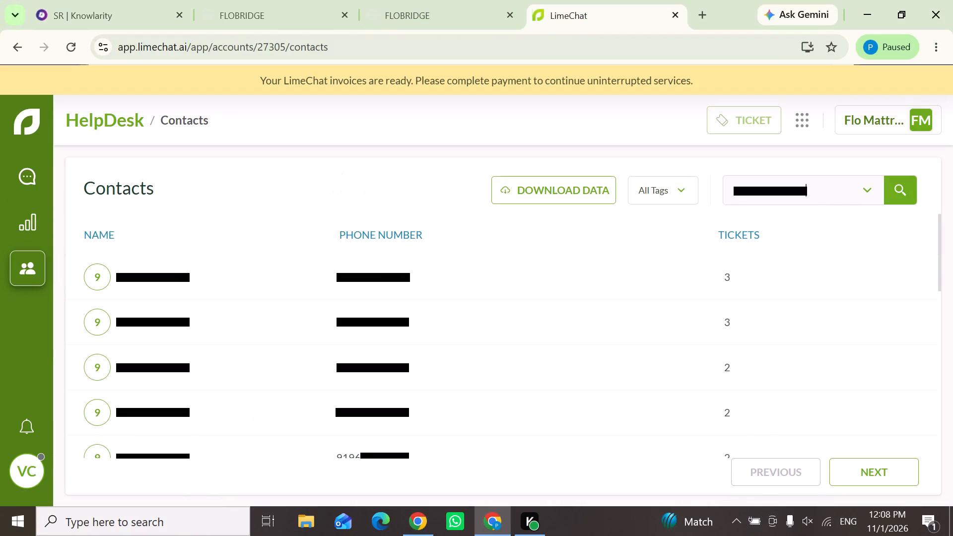
{"action": "left_click", "coordinate": [911, 189]}
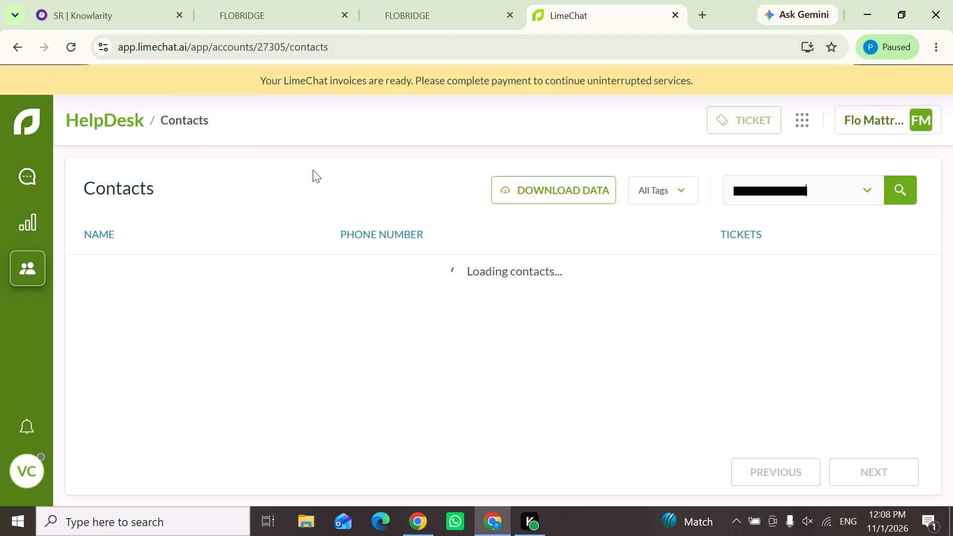
In Knowlarity, set the caller's disposition to Return Request and save the customer record.
{"action": "left_click", "coordinate": [91, 11]}
{"action": "left_click", "coordinate": [124, 365]}
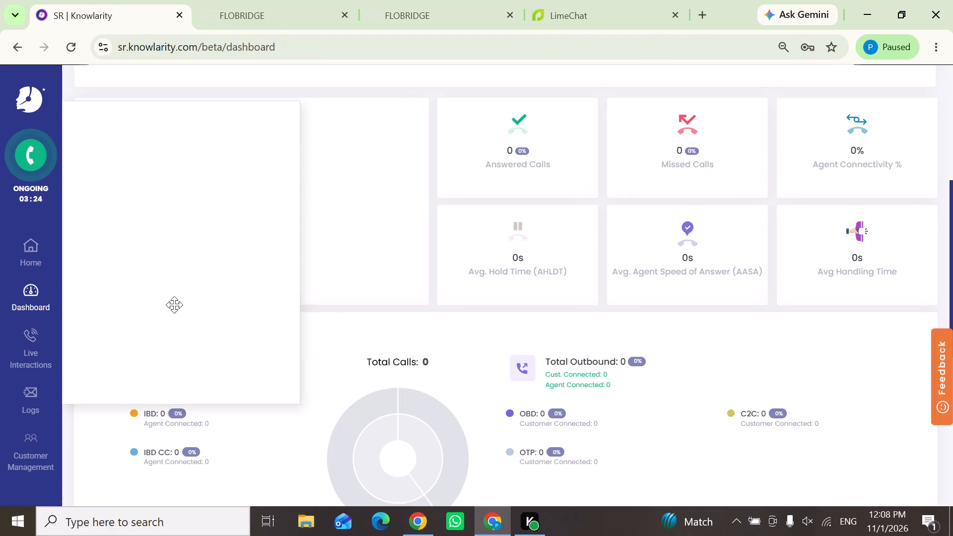
{"action": "scroll", "coordinate": [174, 305], "scroll_direction": "down", "scroll_amount": 1}
{"action": "left_click", "coordinate": [157, 324]}
{"action": "left_click", "coordinate": [137, 341]}
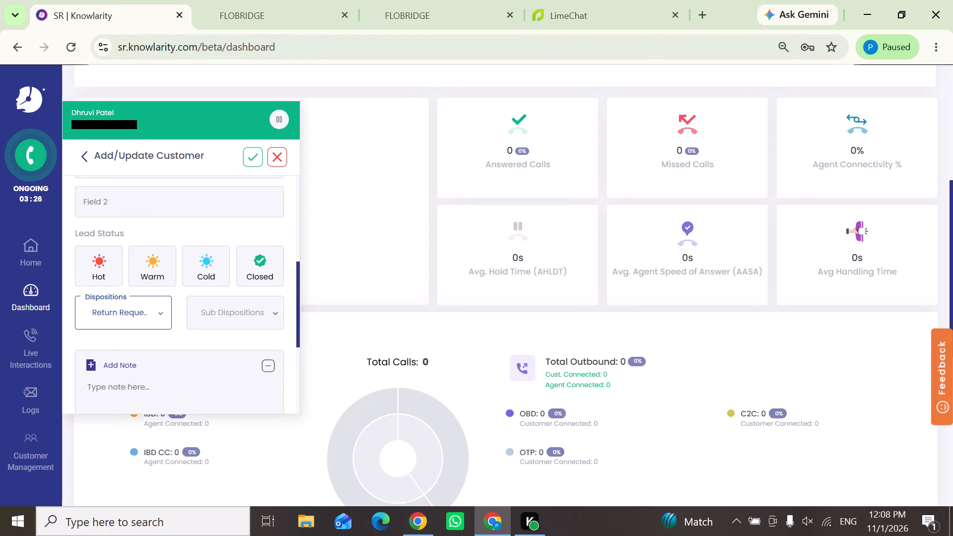
{"action": "left_click", "coordinate": [248, 156]}
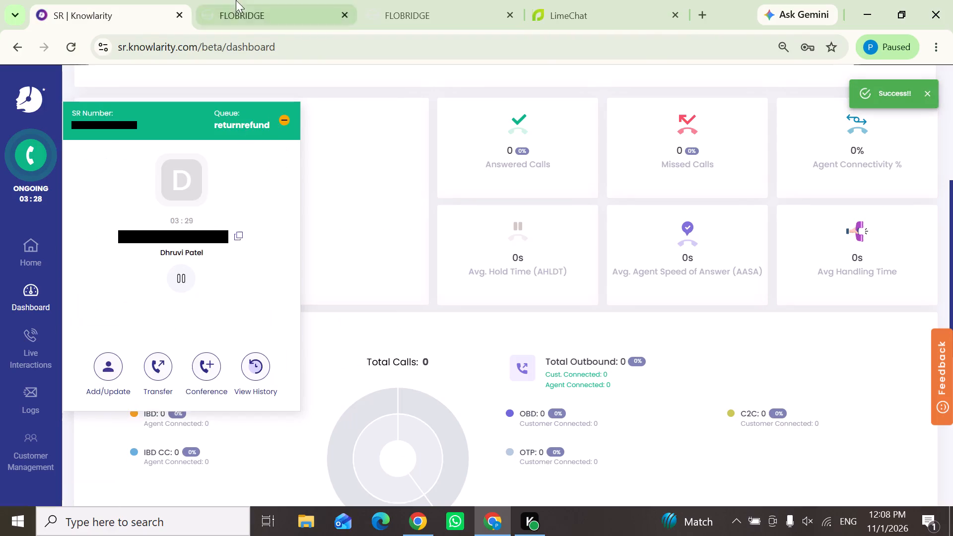
{"action": "left_click", "coordinate": [236, 0]}
{"action": "left_click", "coordinate": [584, 10]}
{"action": "left_click", "coordinate": [481, 272]}
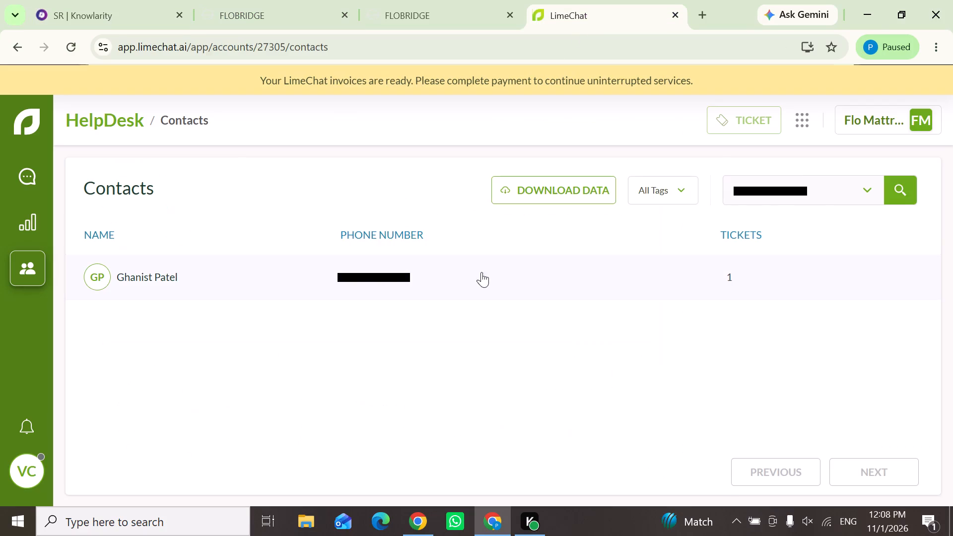
{"action": "left_click", "coordinate": [800, 391]}
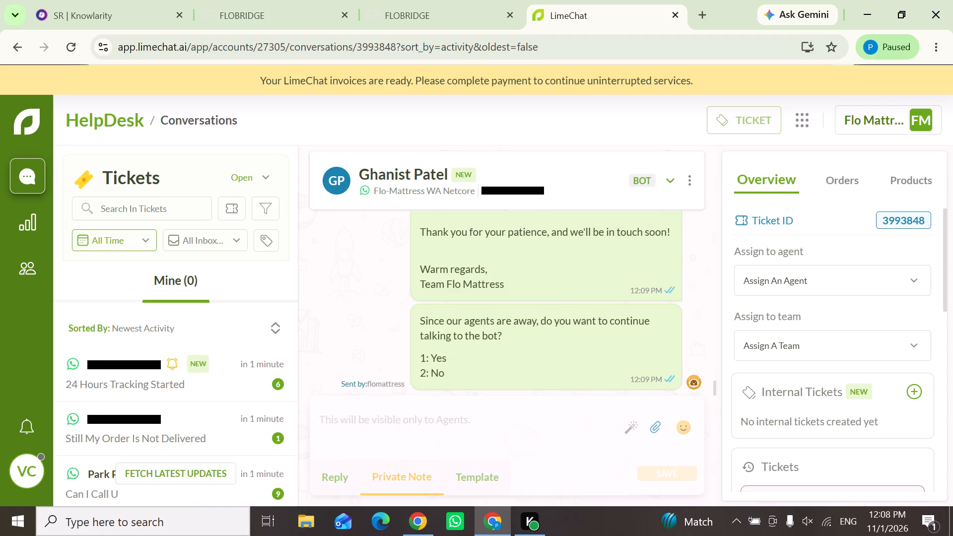
{"action": "scroll", "coordinate": [482, 314], "scroll_direction": "up", "scroll_amount": 2}
{"action": "left_click", "coordinate": [474, 337]}
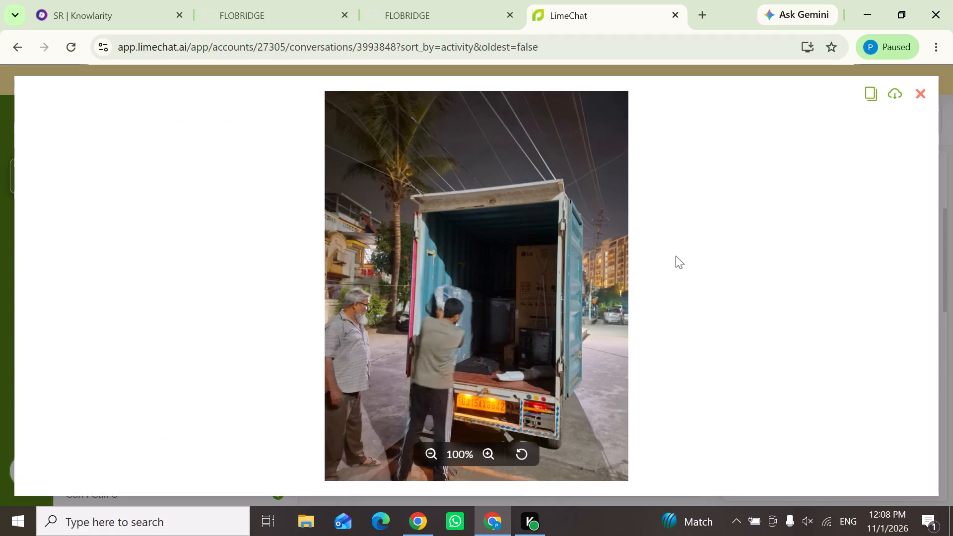
{"action": "left_click", "coordinate": [893, 96]}
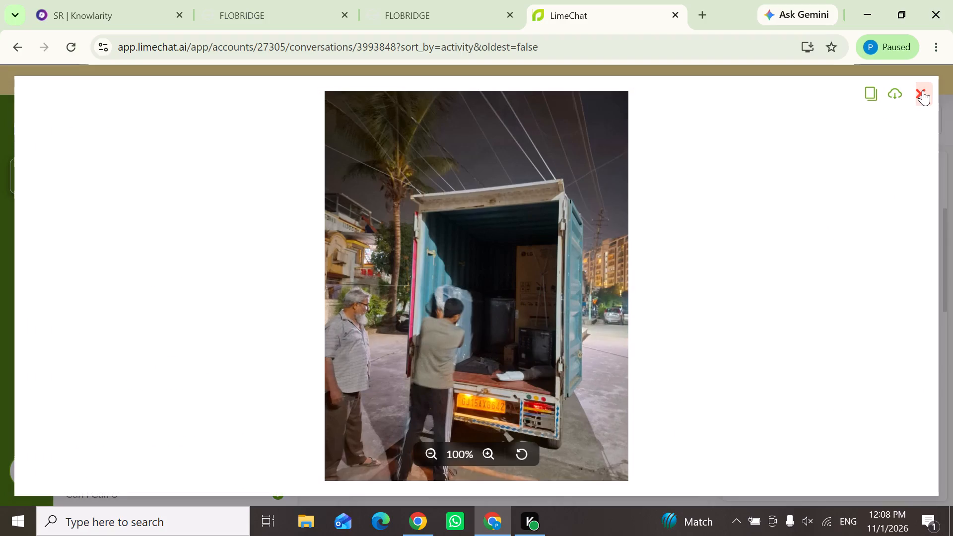
{"action": "left_click", "coordinate": [923, 90]}
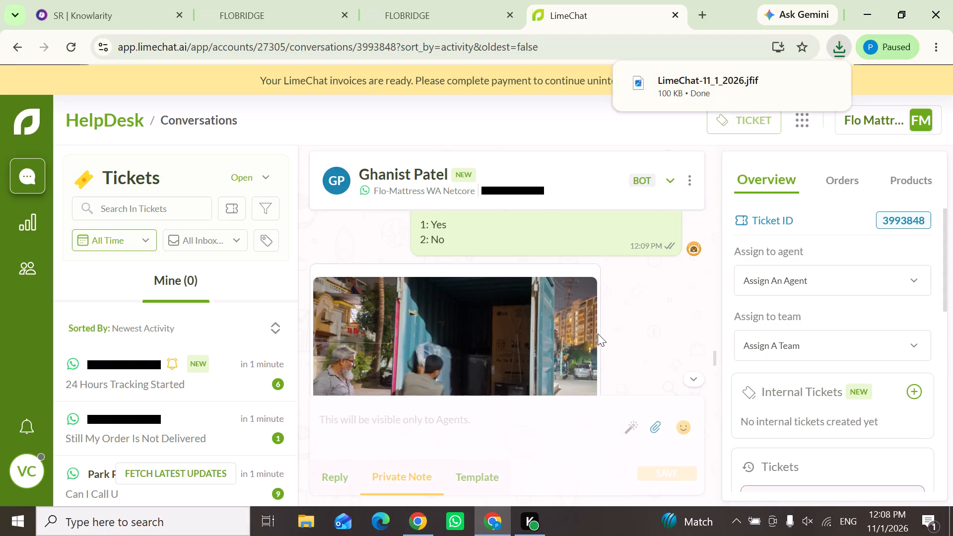
{"action": "key", "text": "super+Print"}
{"action": "left_click", "coordinate": [233, 0]}
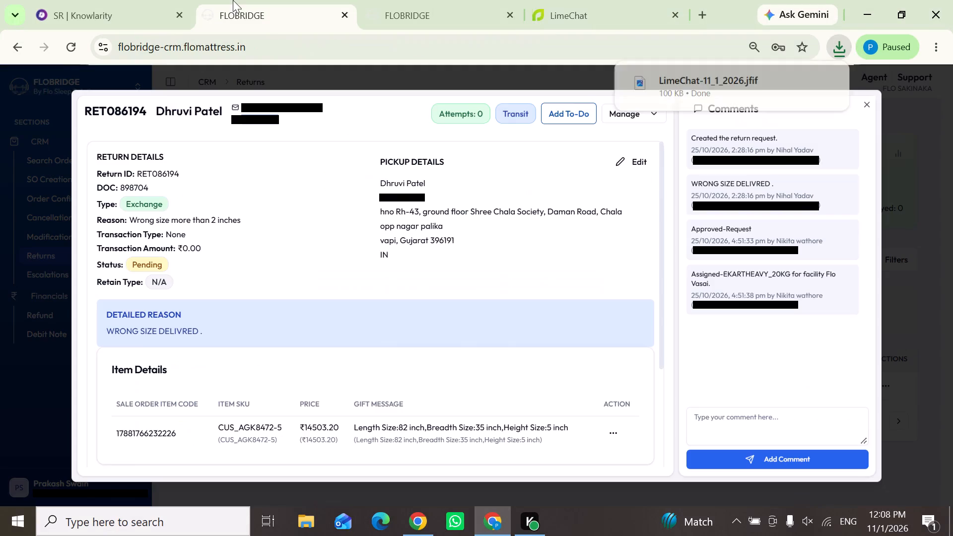
{"action": "scroll", "coordinate": [383, 325], "scroll_direction": "down", "scroll_amount": 2}
{"action": "left_click", "coordinate": [244, 368]}
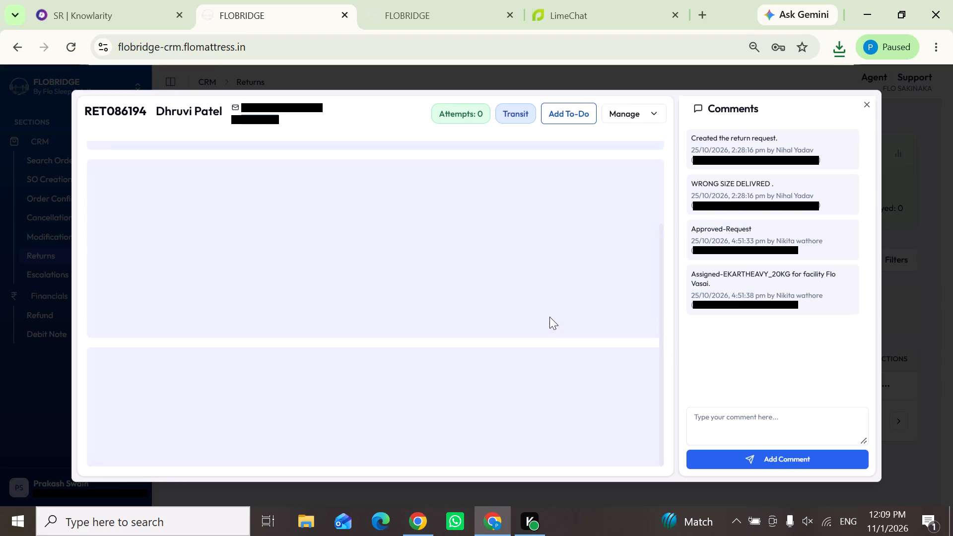
{"action": "scroll", "coordinate": [549, 317], "scroll_direction": "down", "scroll_amount": 5}
{"action": "scroll", "coordinate": [549, 317], "scroll_direction": "up", "scroll_amount": 3}
{"action": "scroll", "coordinate": [548, 317], "scroll_direction": "down", "scroll_amount": 4}
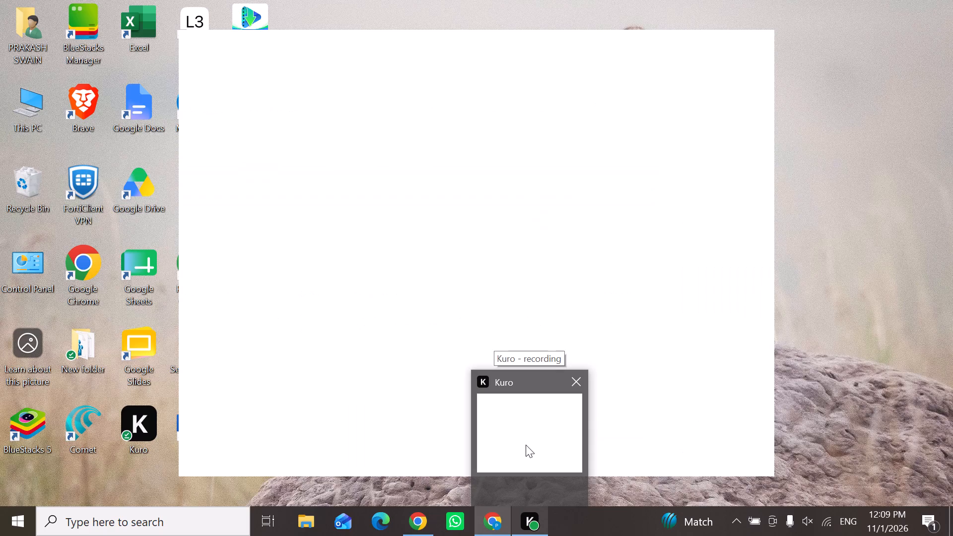
{"action": "scroll", "coordinate": [395, 284], "scroll_direction": "down", "scroll_amount": 1}
{"action": "scroll", "coordinate": [537, 247], "scroll_direction": "up", "scroll_amount": 1}
{"action": "left_click", "coordinate": [593, 431]}
{"action": "left_click", "coordinate": [471, 265]}
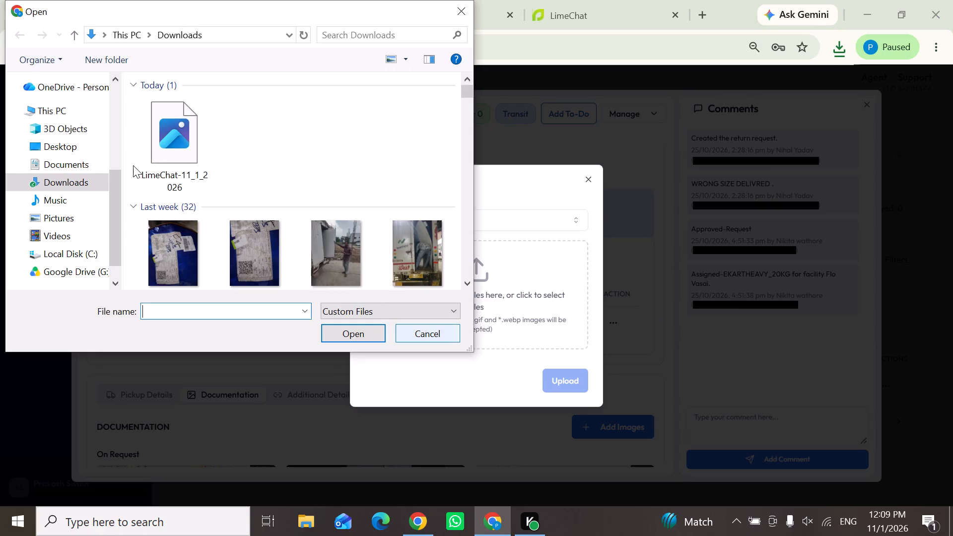
{"action": "left_click", "coordinate": [164, 138]}
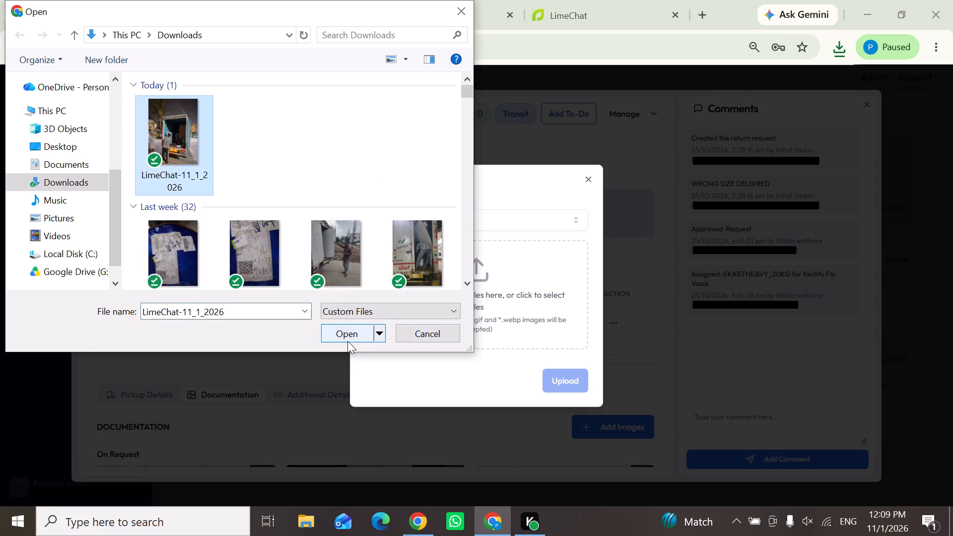
{"action": "left_click", "coordinate": [345, 336]}
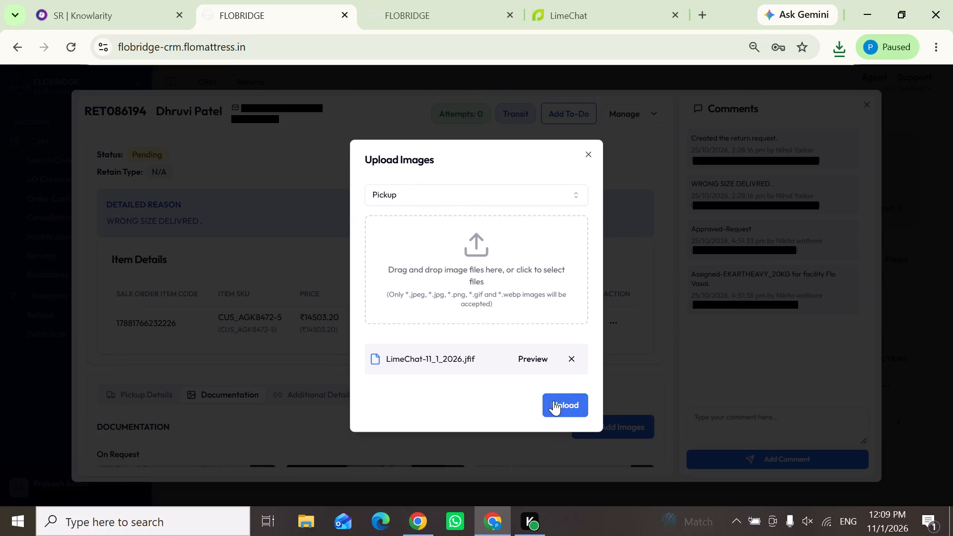
{"action": "left_click", "coordinate": [552, 402]}
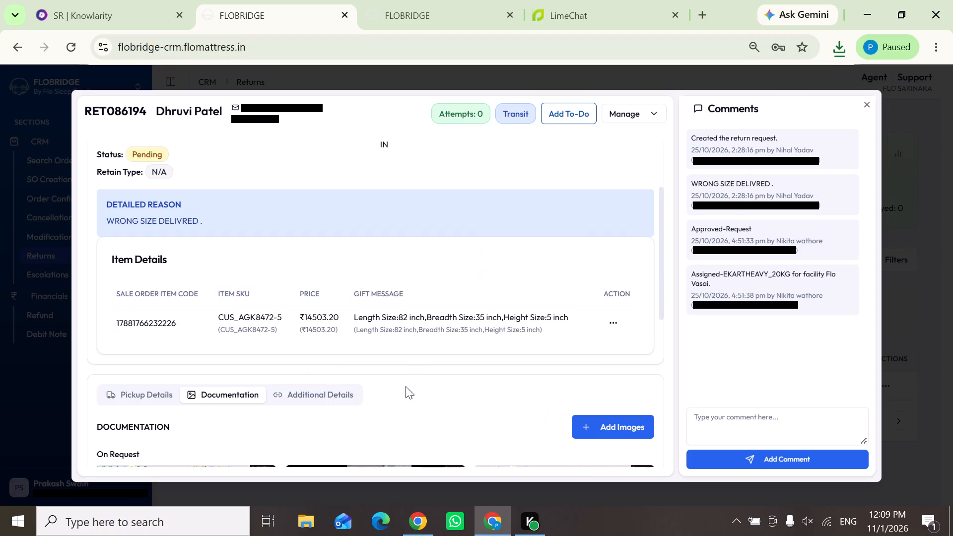
{"action": "left_click", "coordinate": [592, 421]}
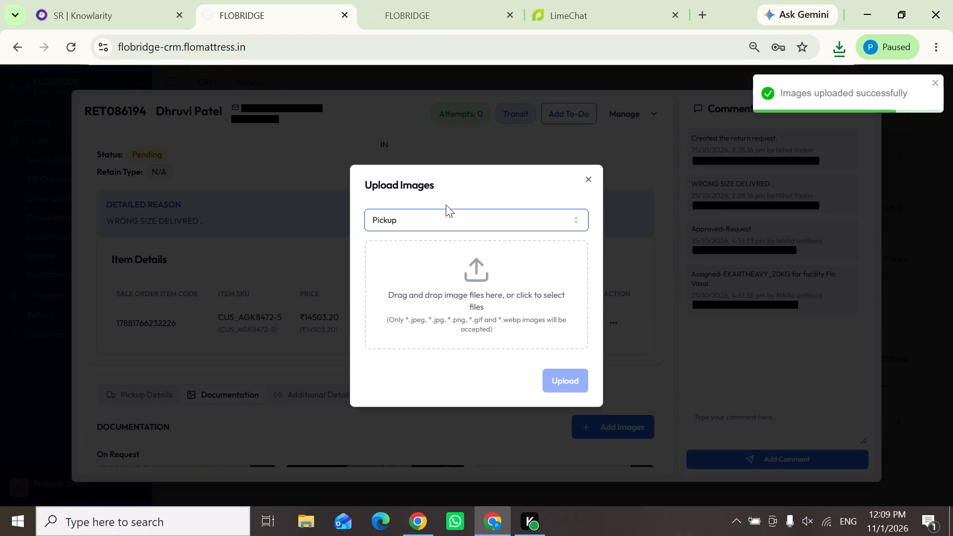
{"action": "left_click", "coordinate": [504, 218]}
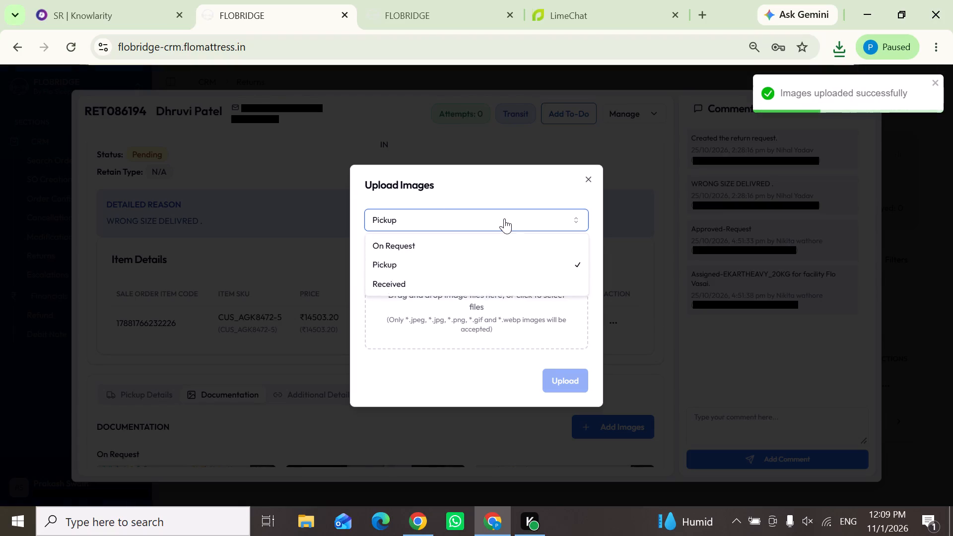
{"action": "left_click", "coordinate": [504, 218]}
{"action": "left_click", "coordinate": [492, 305]}
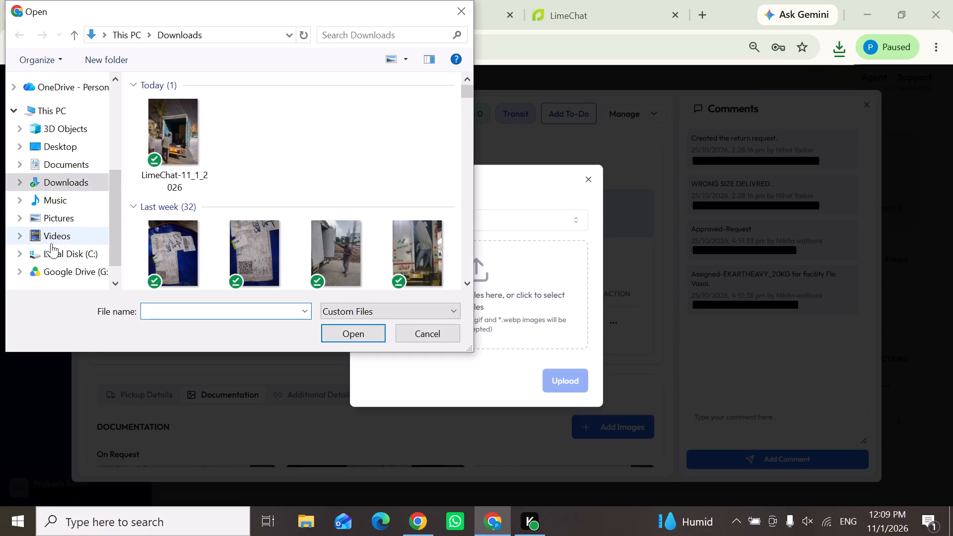
{"action": "left_click", "coordinate": [51, 209]}
{"action": "double_click", "coordinate": [340, 109]}
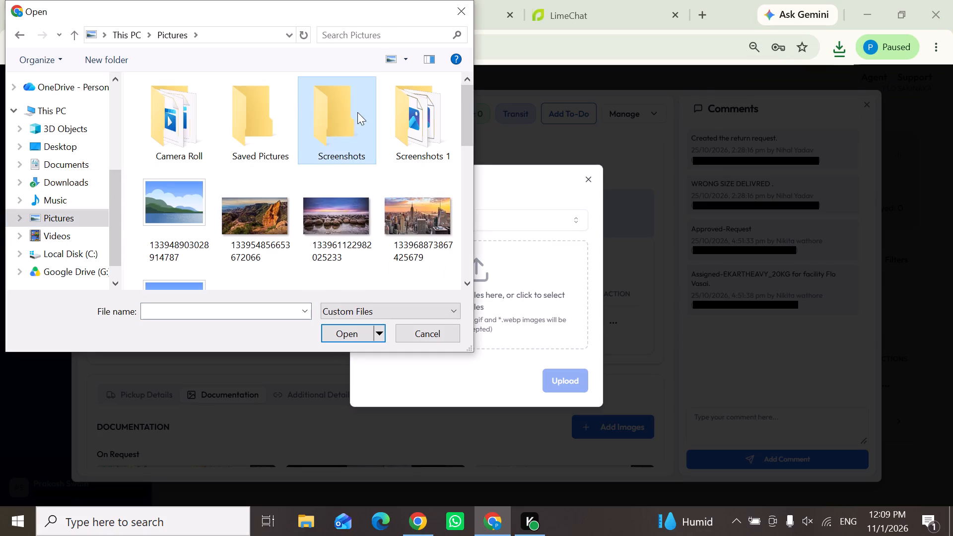
{"action": "left_click_drag", "start_coordinate": [467, 86], "coordinate": [470, 279]}
{"action": "left_click", "coordinate": [301, 255]}
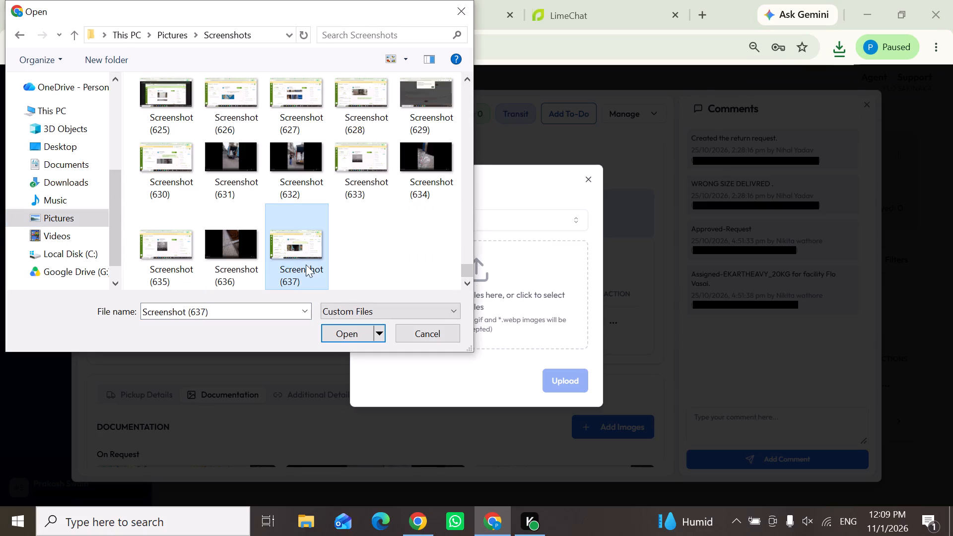
{"action": "left_click", "coordinate": [335, 330]}
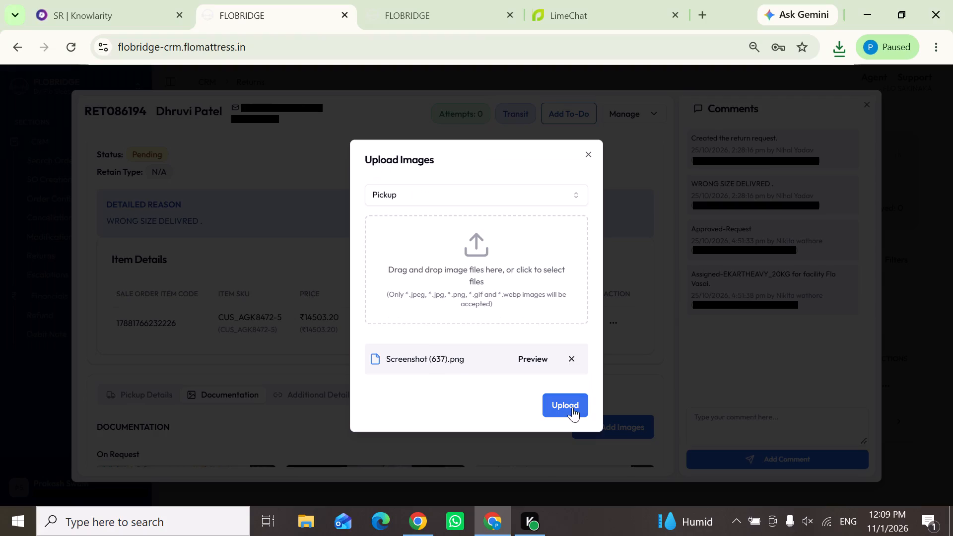
{"action": "left_click", "coordinate": [572, 407]}
{"action": "left_click", "coordinate": [307, 394]}
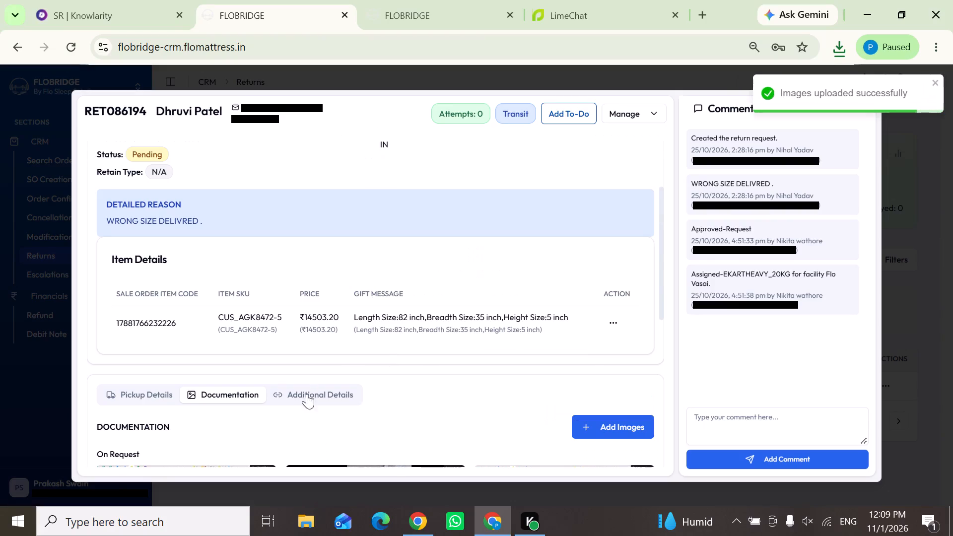
{"action": "scroll", "coordinate": [491, 312], "scroll_direction": "down", "scroll_amount": 1}
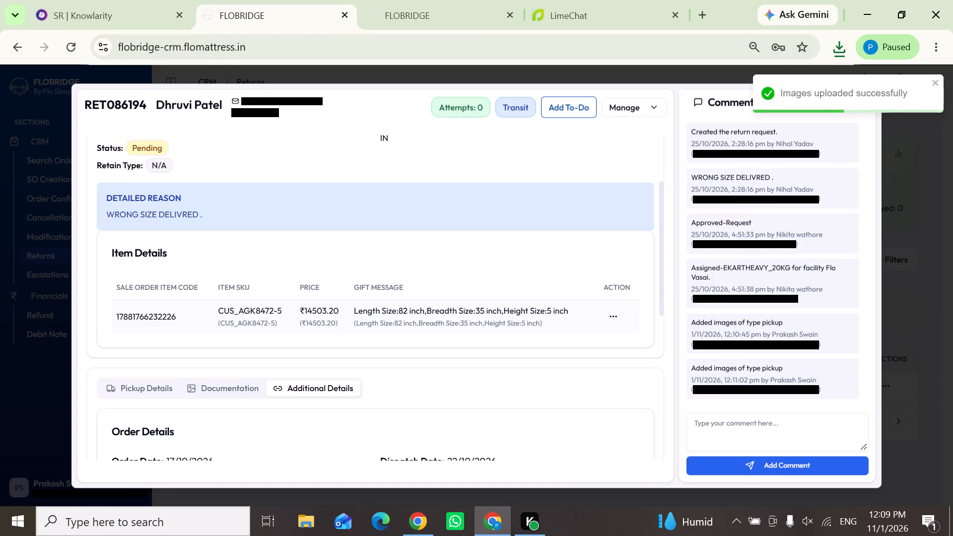
{"action": "left_click", "coordinate": [610, 299]}
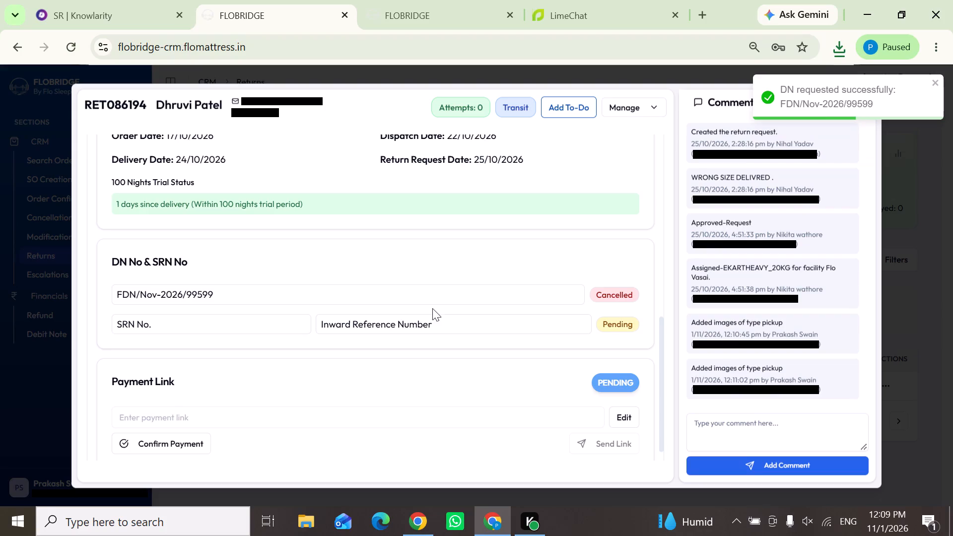
{"action": "scroll", "coordinate": [426, 293], "scroll_direction": "up", "scroll_amount": 1}
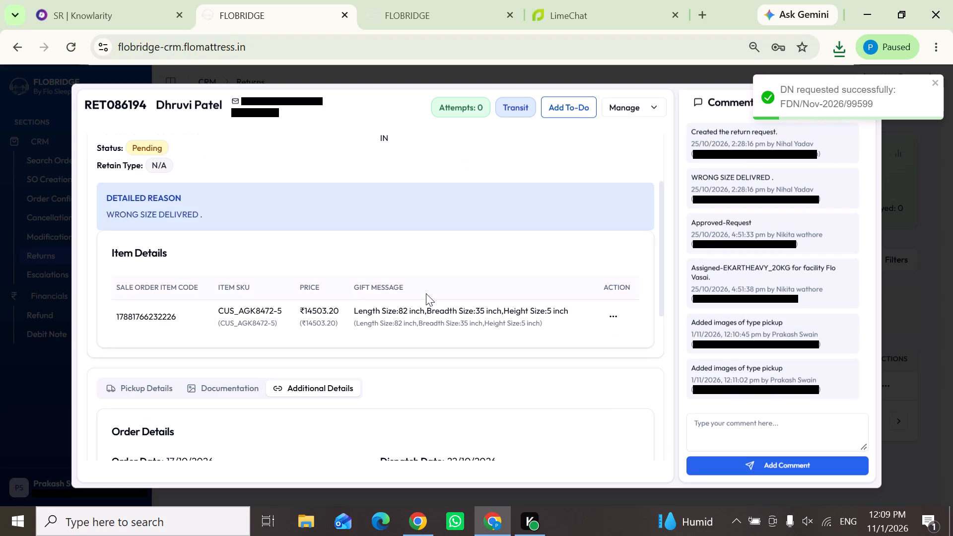
{"action": "left_click", "coordinate": [952, 322]}
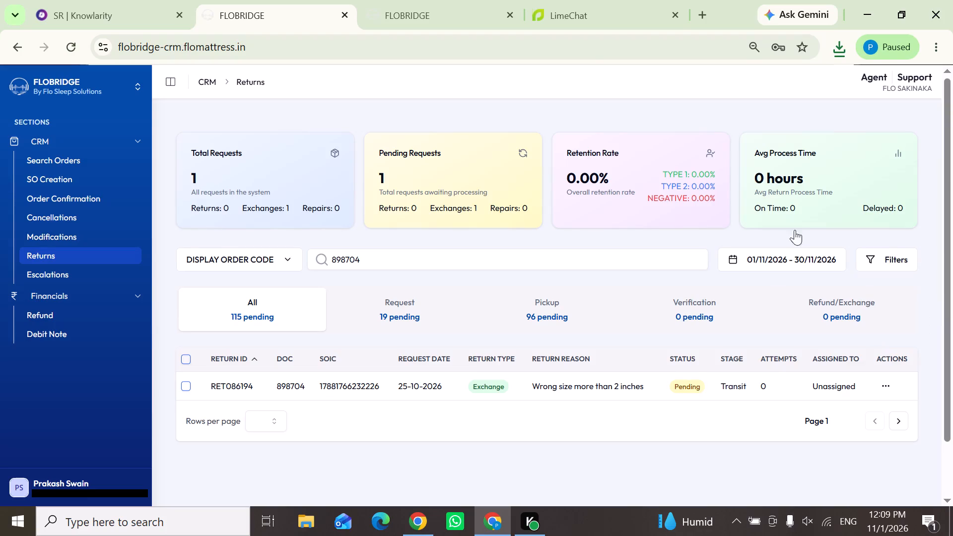
{"action": "left_click", "coordinate": [887, 383]}
{"action": "left_click", "coordinate": [854, 422]}
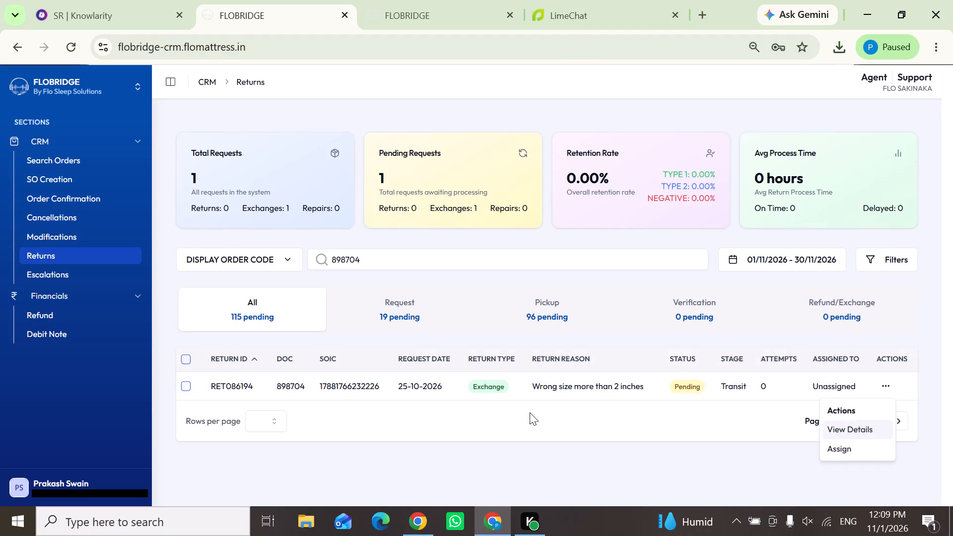
{"action": "scroll", "coordinate": [353, 326], "scroll_direction": "down", "scroll_amount": 3}
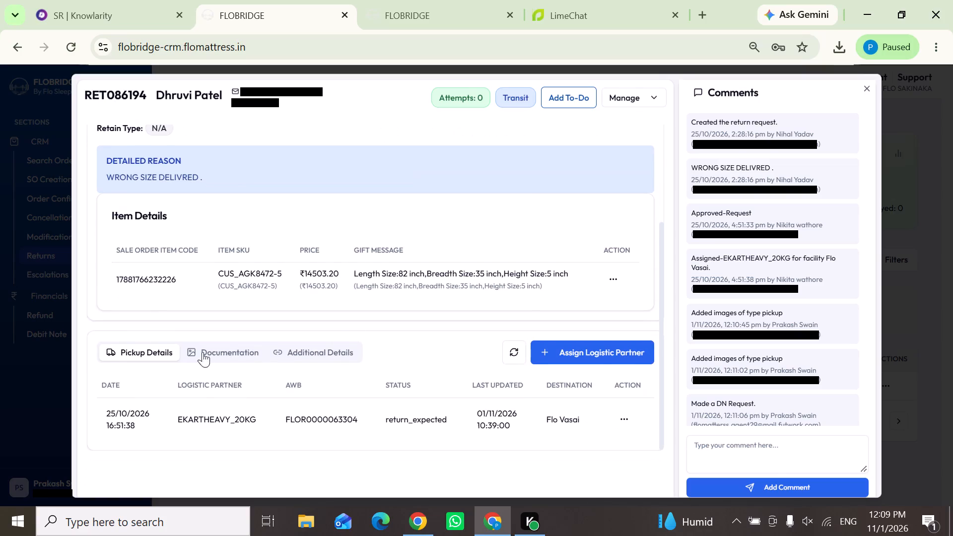
{"action": "left_click", "coordinate": [227, 353]}
{"action": "scroll", "coordinate": [381, 295], "scroll_direction": "down", "scroll_amount": 3}
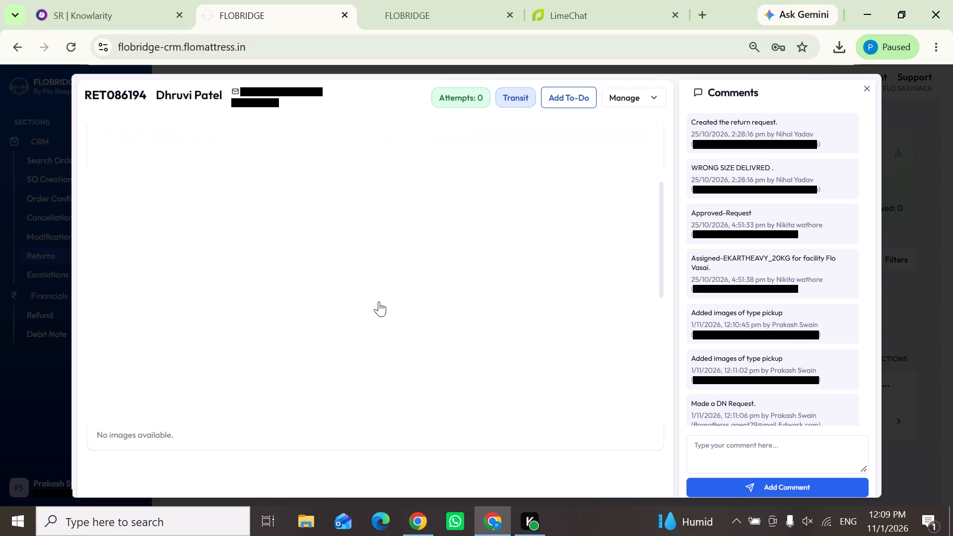
{"action": "left_click", "coordinate": [179, 312]}
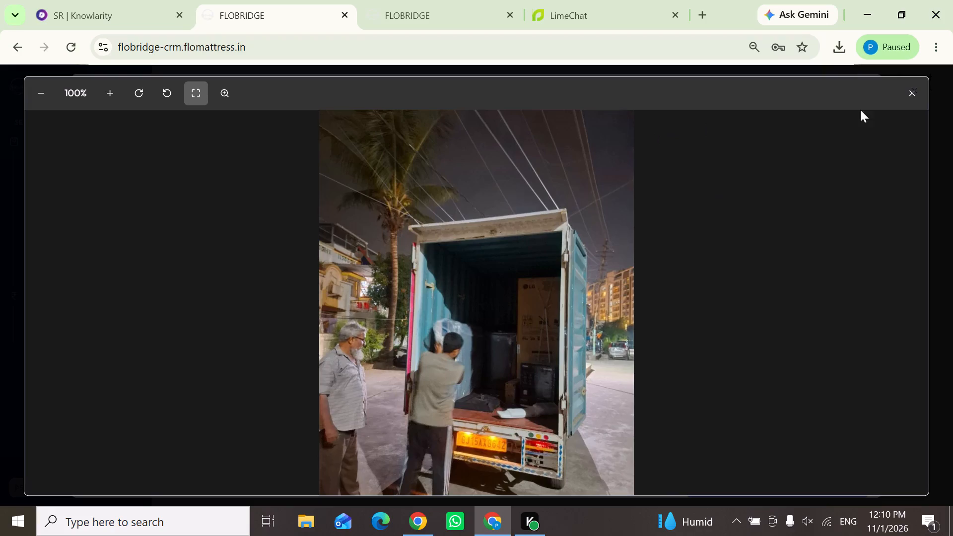
{"action": "left_click", "coordinate": [911, 90]}
{"action": "scroll", "coordinate": [472, 285], "scroll_direction": "up", "scroll_amount": 1}
{"action": "scroll", "coordinate": [433, 299], "scroll_direction": "up", "scroll_amount": 1}
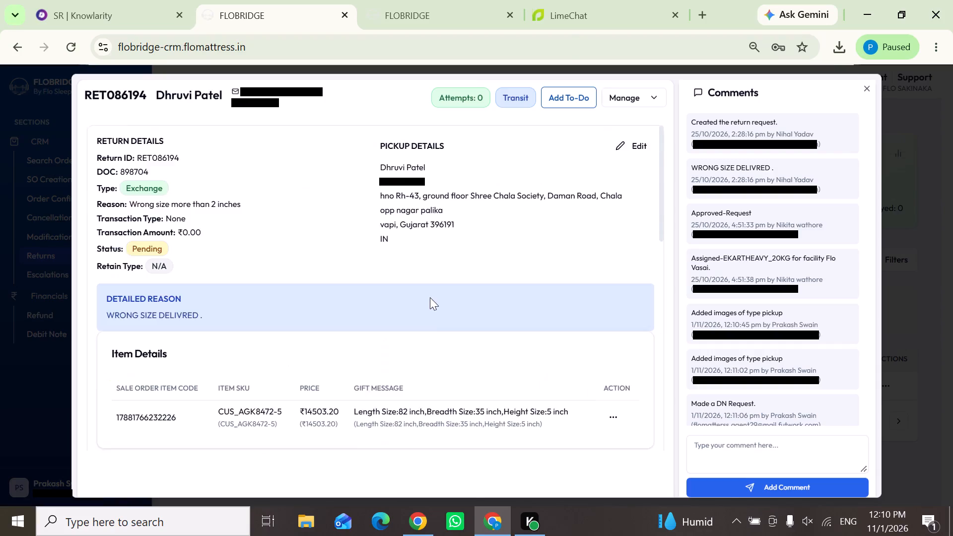
{"action": "scroll", "coordinate": [430, 297], "scroll_direction": "down", "scroll_amount": 1}
{"action": "scroll", "coordinate": [420, 290], "scroll_direction": "up", "scroll_amount": 1}
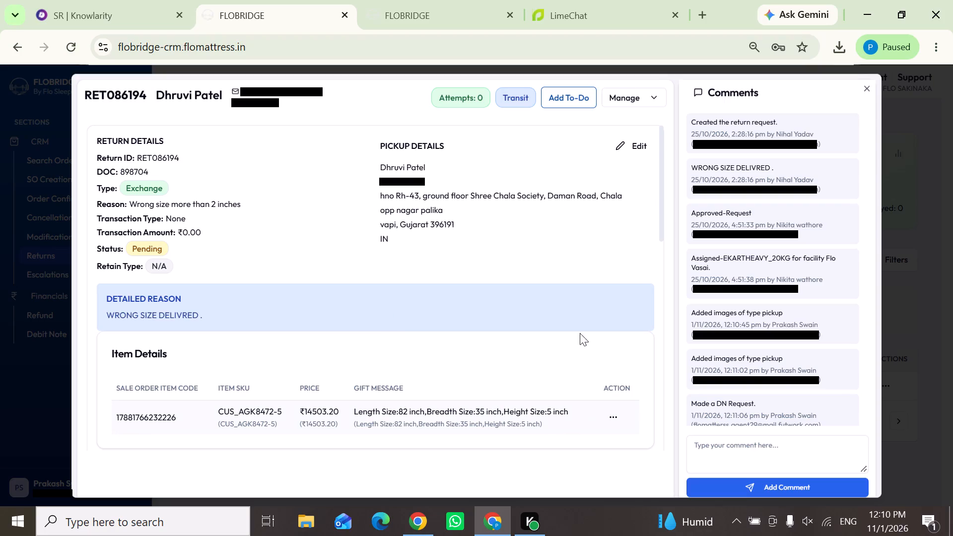
{"action": "scroll", "coordinate": [567, 269], "scroll_direction": "down", "scroll_amount": 2}
{"action": "left_click", "coordinate": [952, 288]}
Check the ongoing call in Knowlarity and go back to the FLOBRIDGE returns list.
{"action": "left_click", "coordinate": [131, 25]}
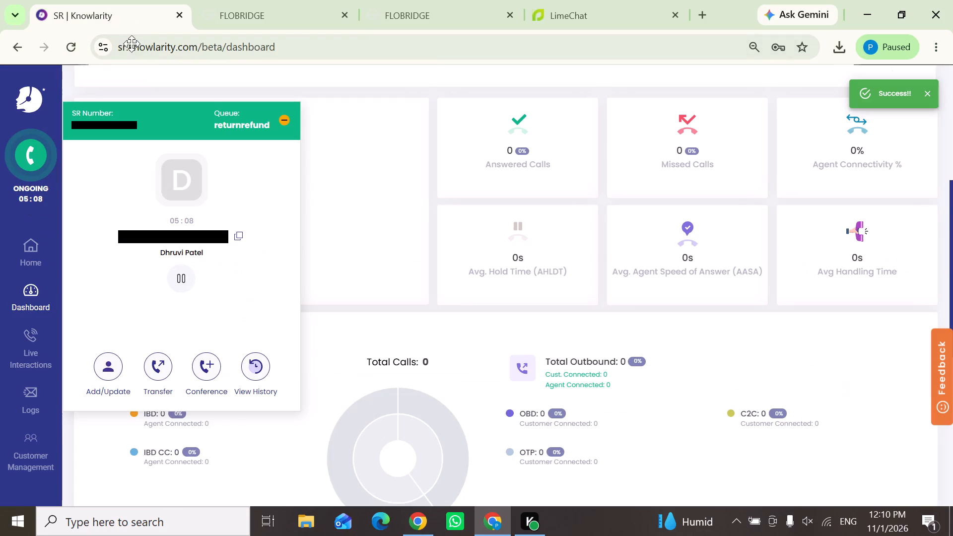
{"action": "left_click", "coordinate": [257, 23]}
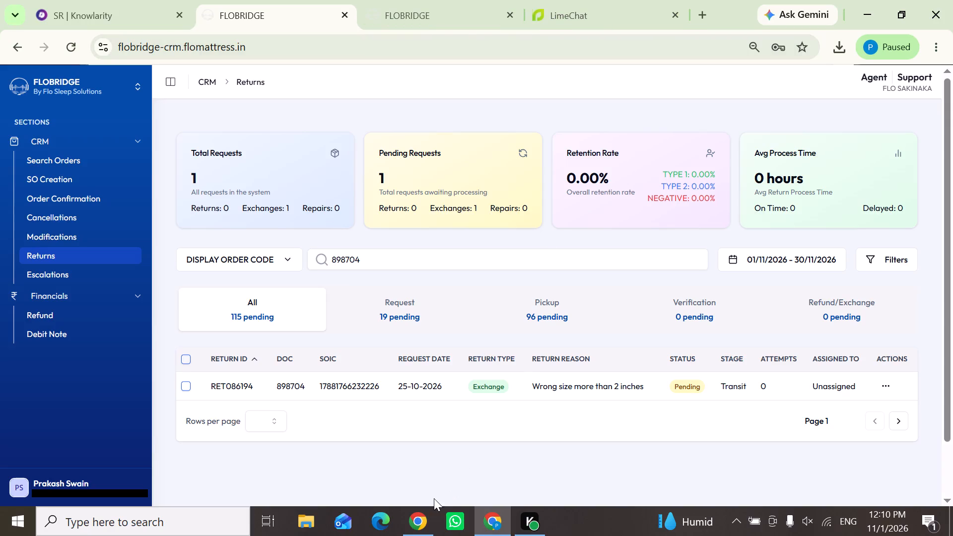
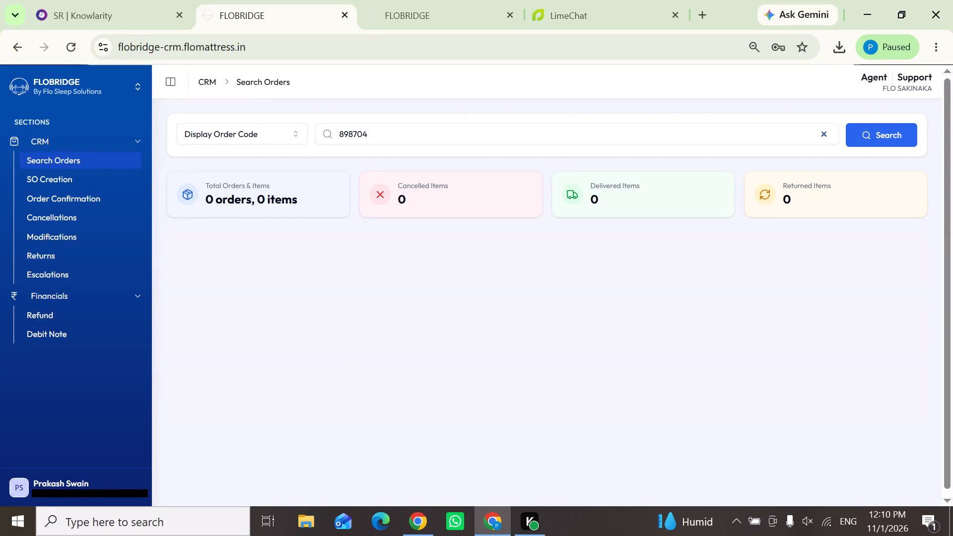
{"action": "left_click", "coordinate": [898, 135]}
{"action": "scroll", "coordinate": [491, 362], "scroll_direction": "down", "scroll_amount": 3}
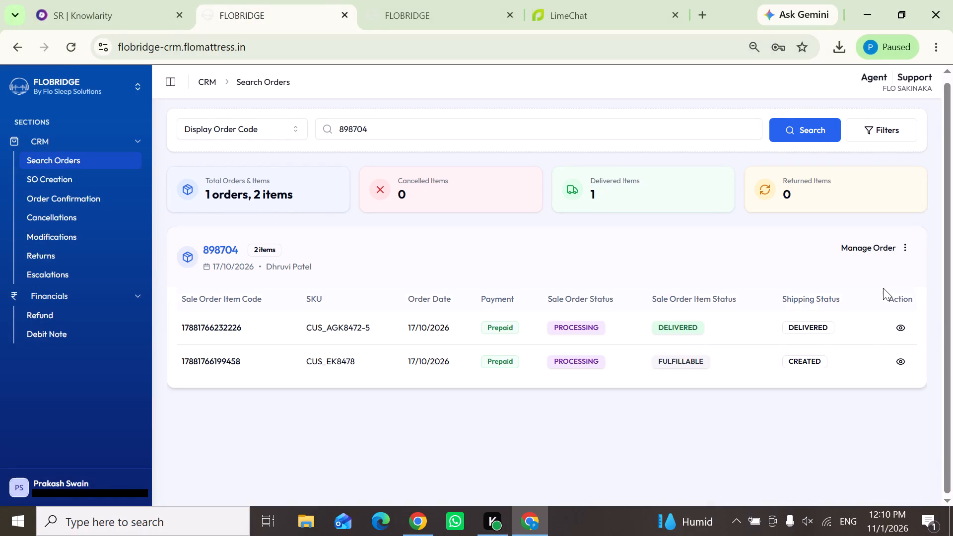
{"action": "left_click", "coordinate": [874, 243]}
{"action": "left_click", "coordinate": [745, 349]}
{"action": "left_click", "coordinate": [908, 361]}
{"action": "left_click", "coordinate": [365, 268]}
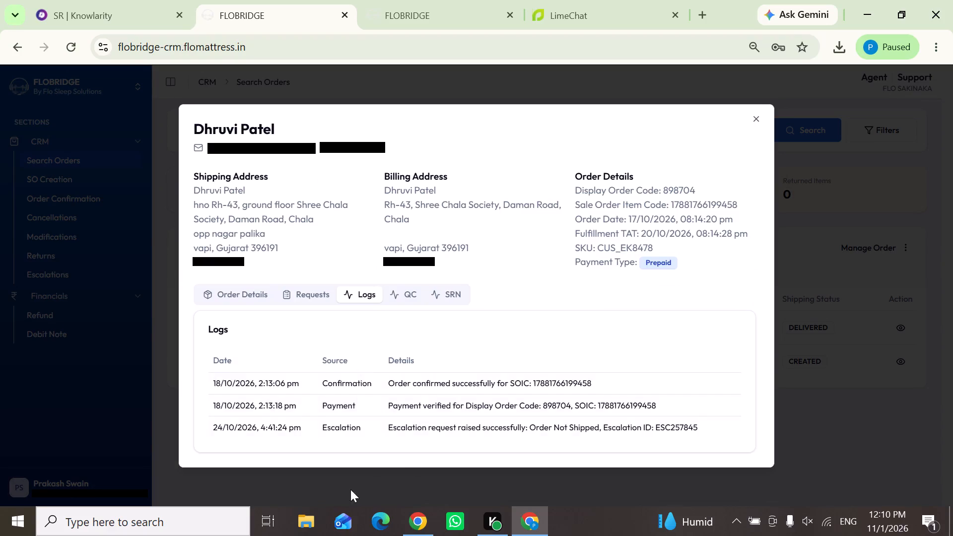
{"action": "left_click", "coordinate": [341, 489]}
{"action": "left_click_drag", "start_coordinate": [237, 249], "coordinate": [193, 251]}
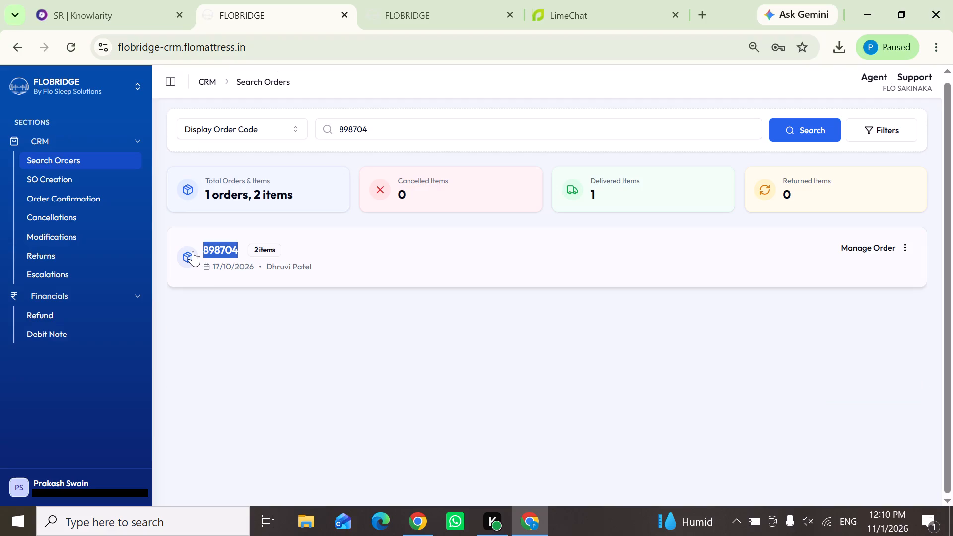
{"action": "key", "text": "ctrl+c"}
{"action": "left_click", "coordinate": [81, 273]}
{"action": "left_click", "coordinate": [459, 314]}
{"action": "key", "text": "ctrl+v"}
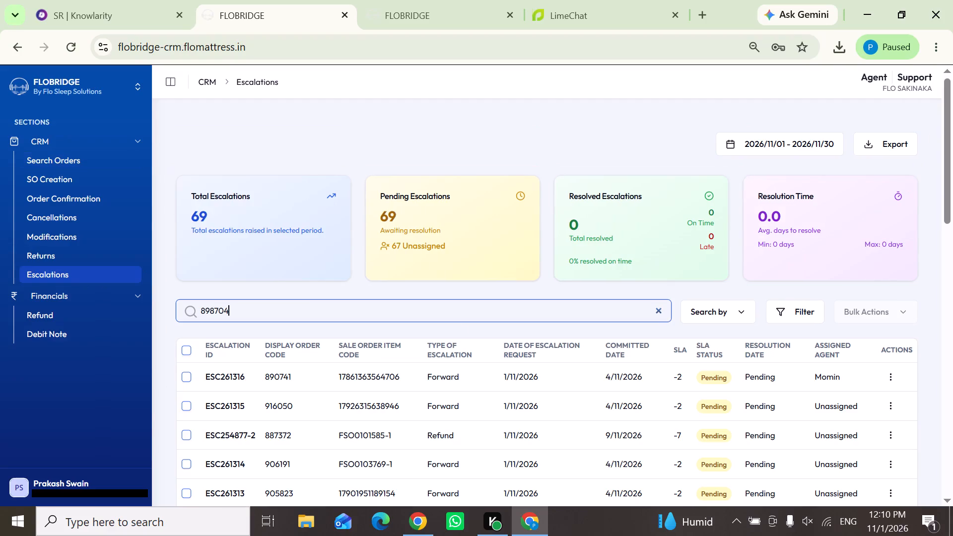
{"action": "key", "text": "Return"}
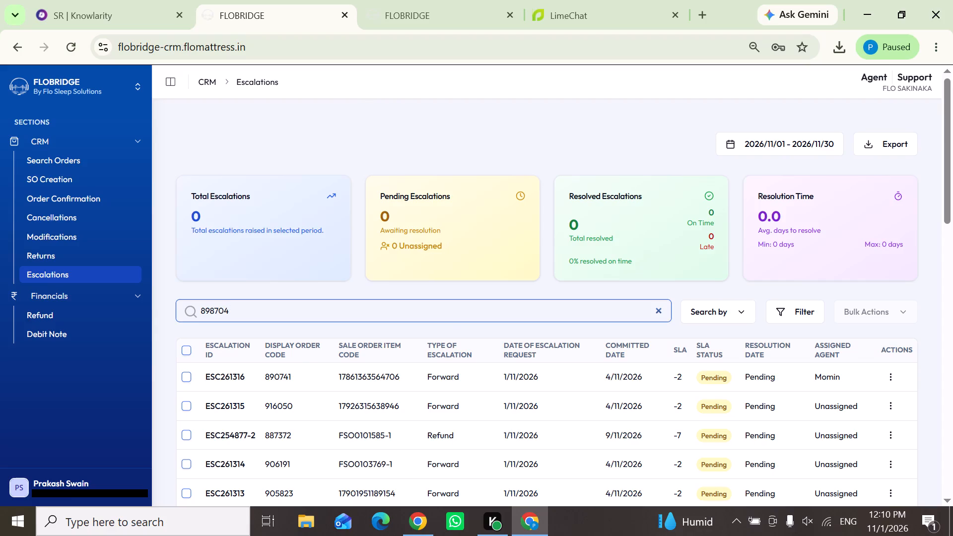
{"action": "left_click", "coordinate": [905, 412]}
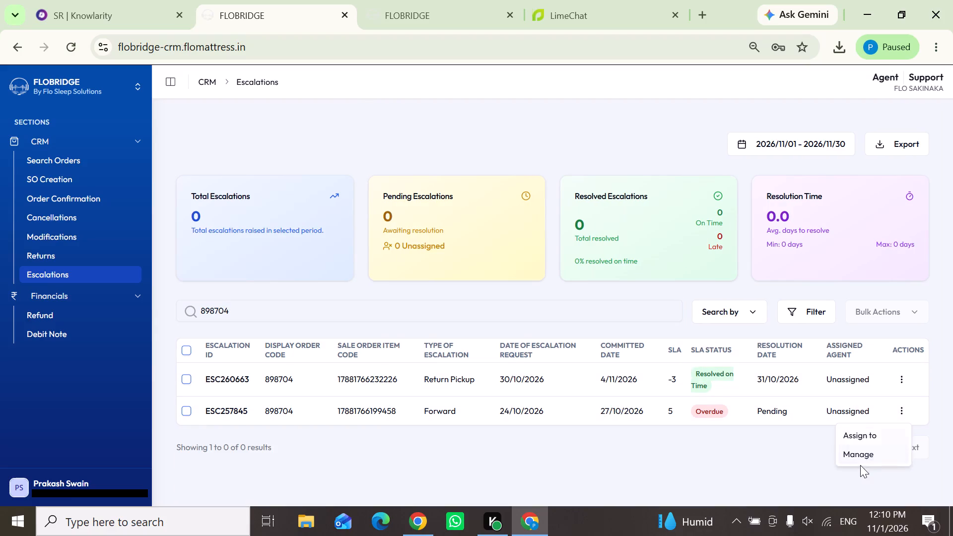
{"action": "left_click", "coordinate": [856, 455]}
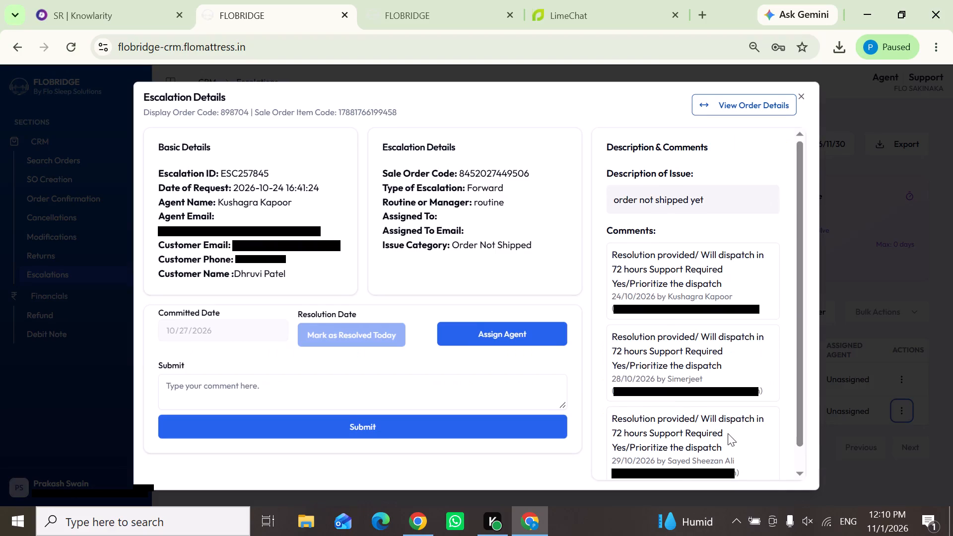
{"action": "left_click_drag", "start_coordinate": [610, 330], "coordinate": [749, 370]}
{"action": "key", "text": "ctrl+c"}
{"action": "left_click", "coordinate": [390, 393]}
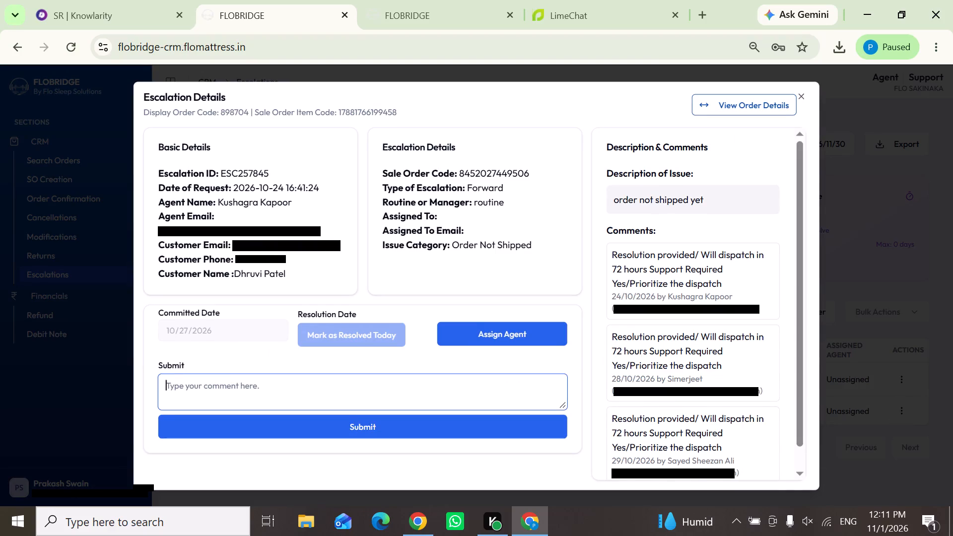
{"action": "key", "text": "ctrl+v"}
{"action": "left_click", "coordinate": [376, 423]}
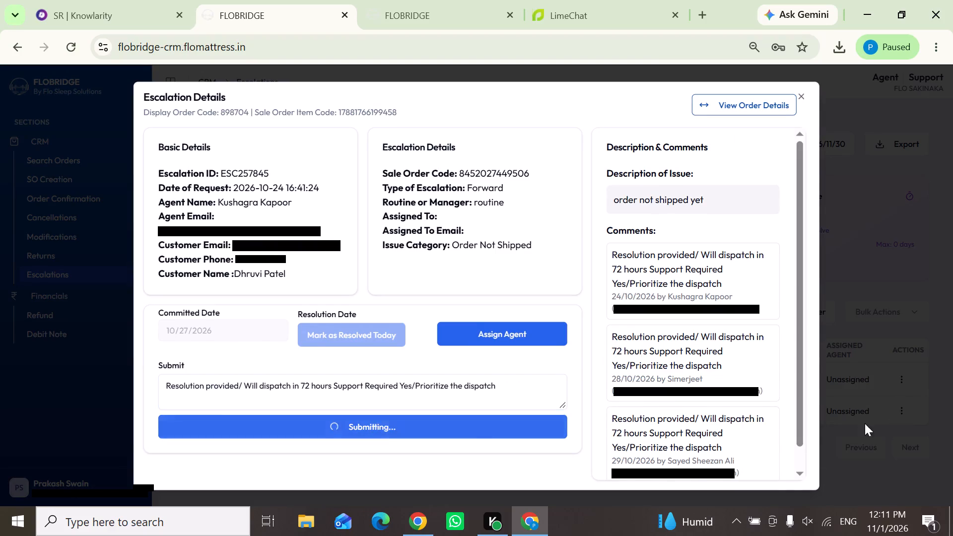
Assign escalation ESC257845 to the agent with initials BS.
{"action": "left_click", "coordinate": [896, 410]}
{"action": "left_click", "coordinate": [868, 438]}
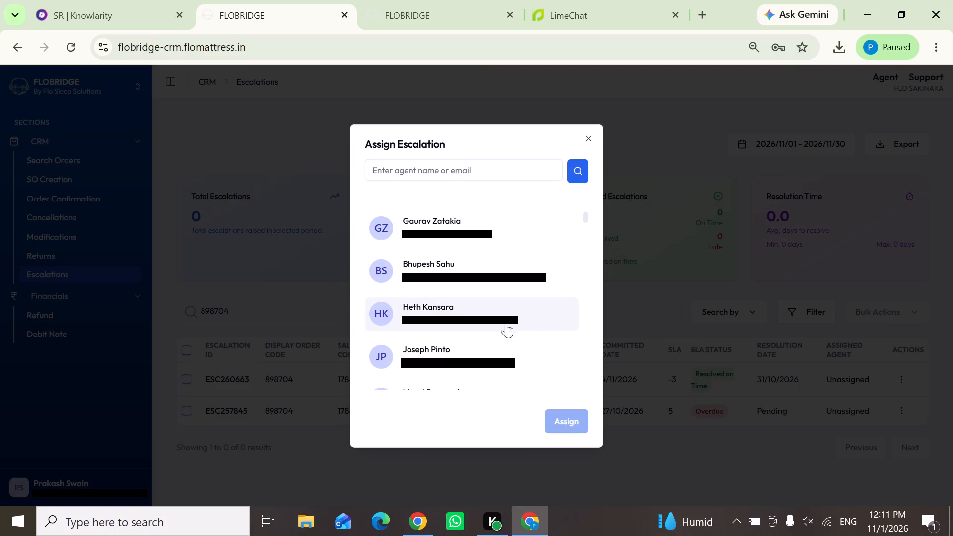
{"action": "left_click", "coordinate": [447, 271]}
{"action": "left_click", "coordinate": [554, 421]}
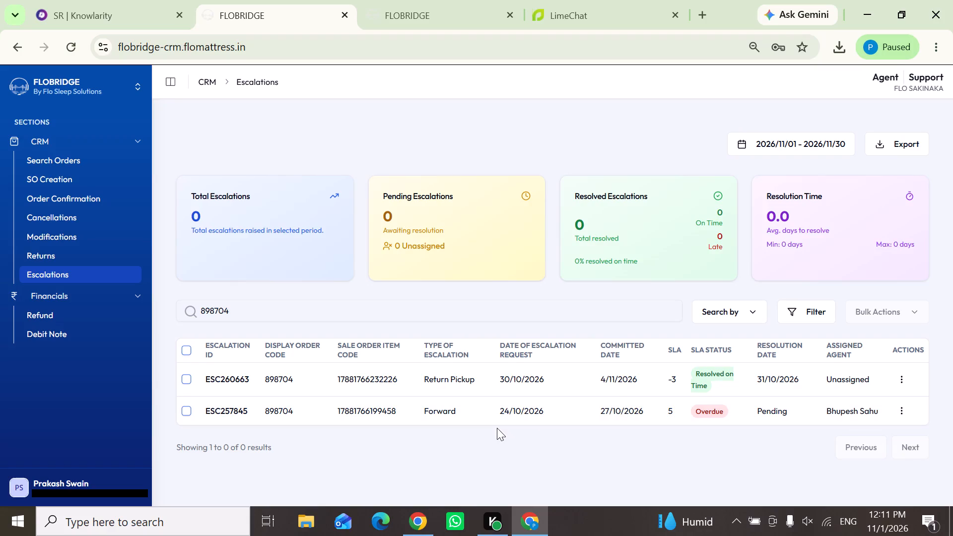
Switch to Knowlarity, reload the dashboard, dismiss the Change Password form and look over the call and performance statistics.
{"action": "left_click", "coordinate": [106, 0]}
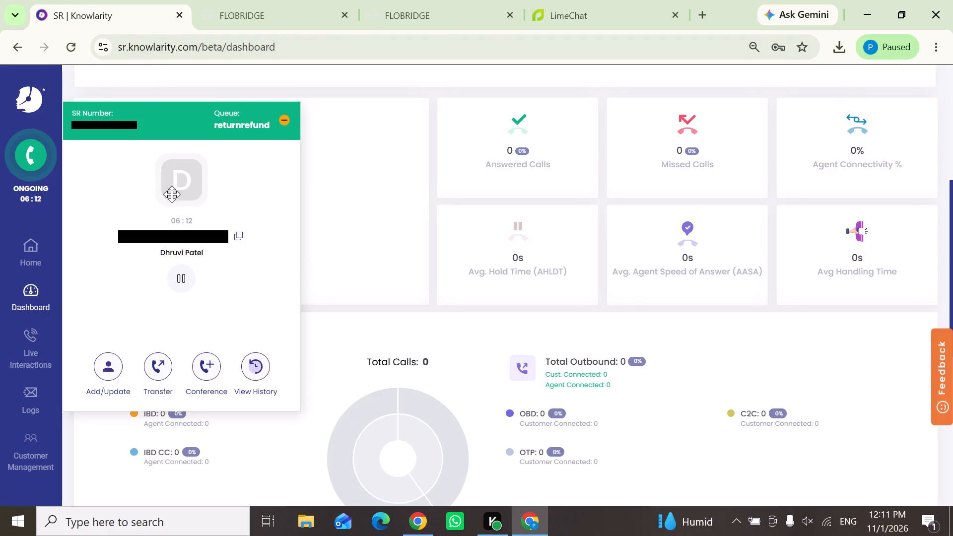
{"action": "left_click", "coordinate": [68, 46]}
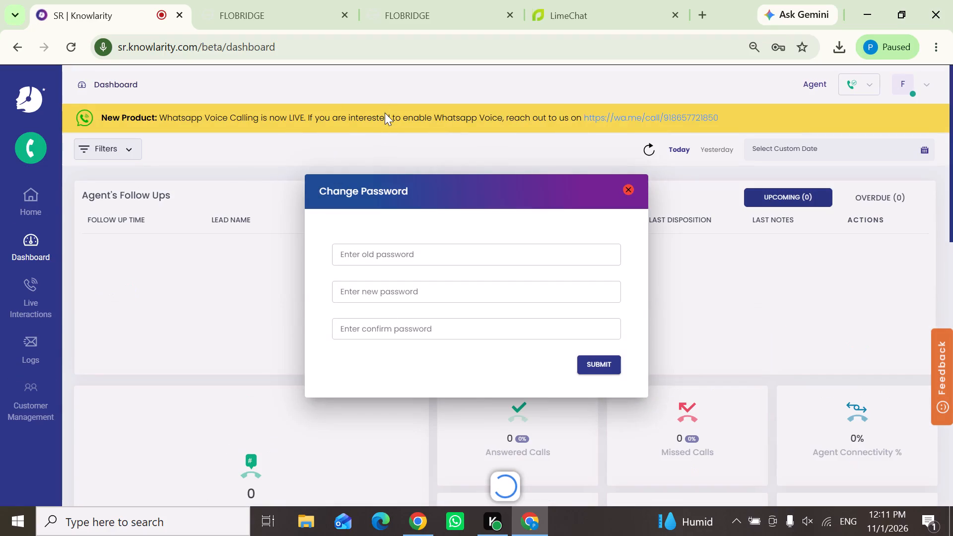
{"action": "left_click", "coordinate": [627, 189]}
{"action": "scroll", "coordinate": [623, 279], "scroll_direction": "down", "scroll_amount": 4}
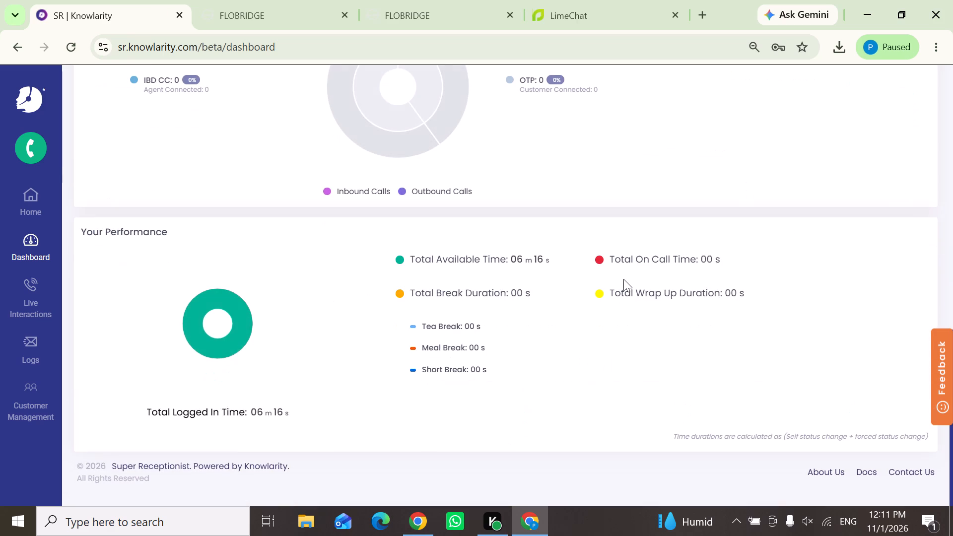
{"action": "scroll", "coordinate": [623, 279], "scroll_direction": "down", "scroll_amount": 1}
{"action": "scroll", "coordinate": [767, 220], "scroll_direction": "up", "scroll_amount": 2}
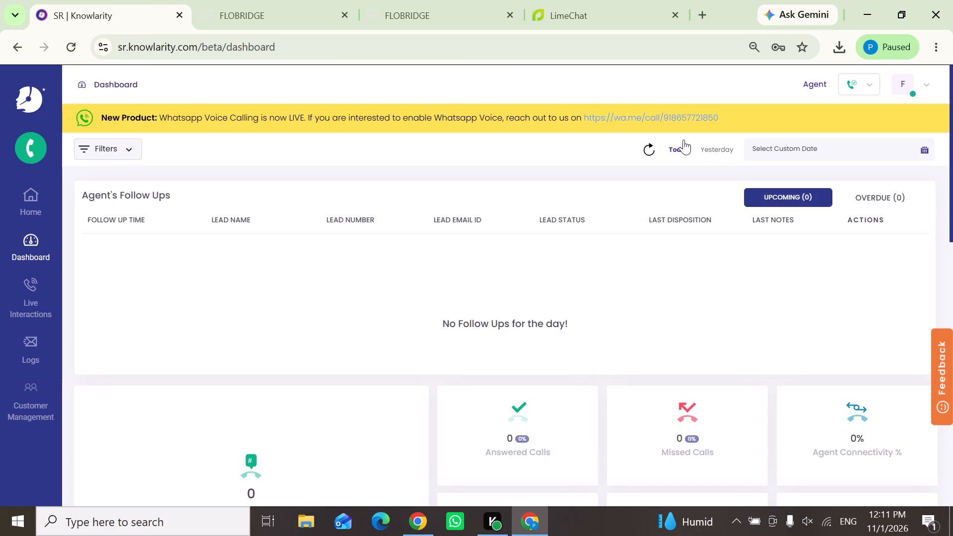
Switch to the other Chrome window.
{"action": "left_click", "coordinate": [406, 521]}
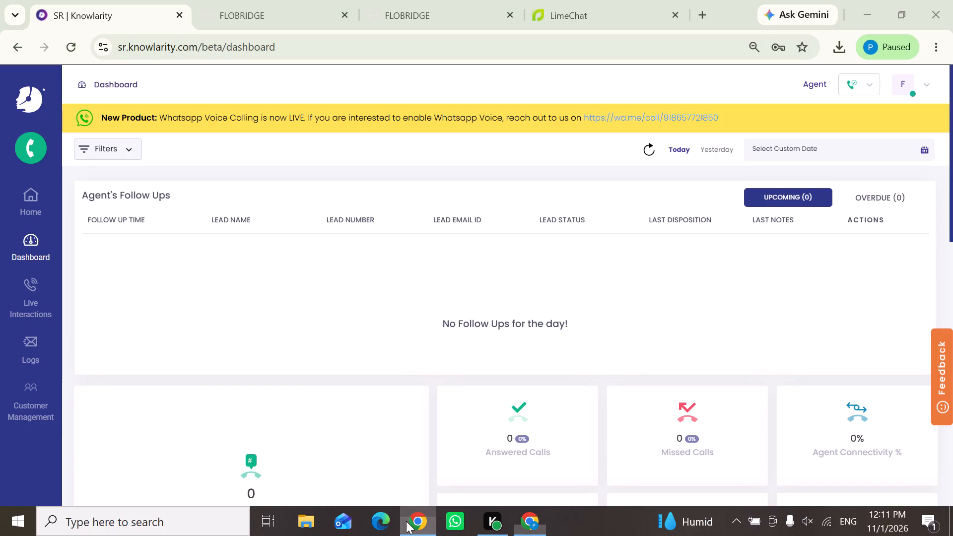
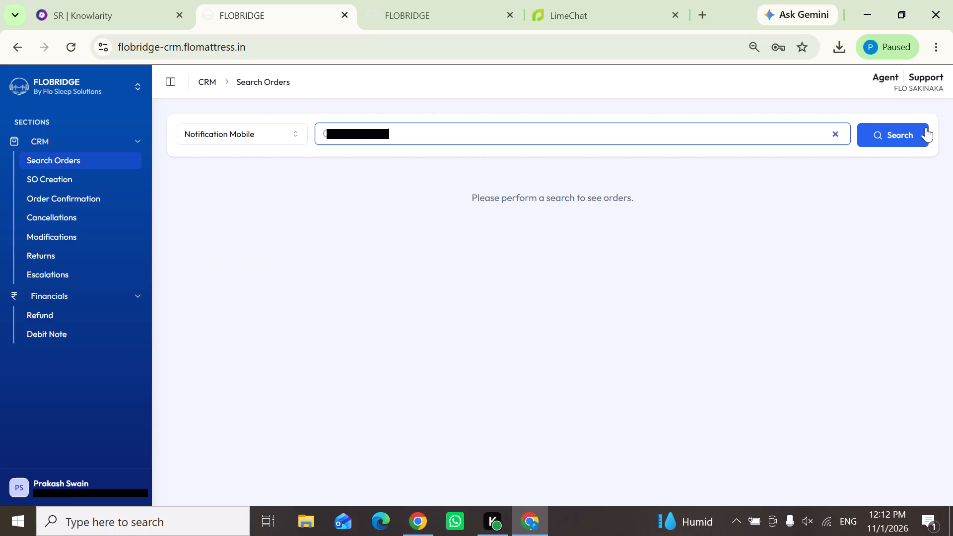
{"action": "left_click", "coordinate": [891, 138]}
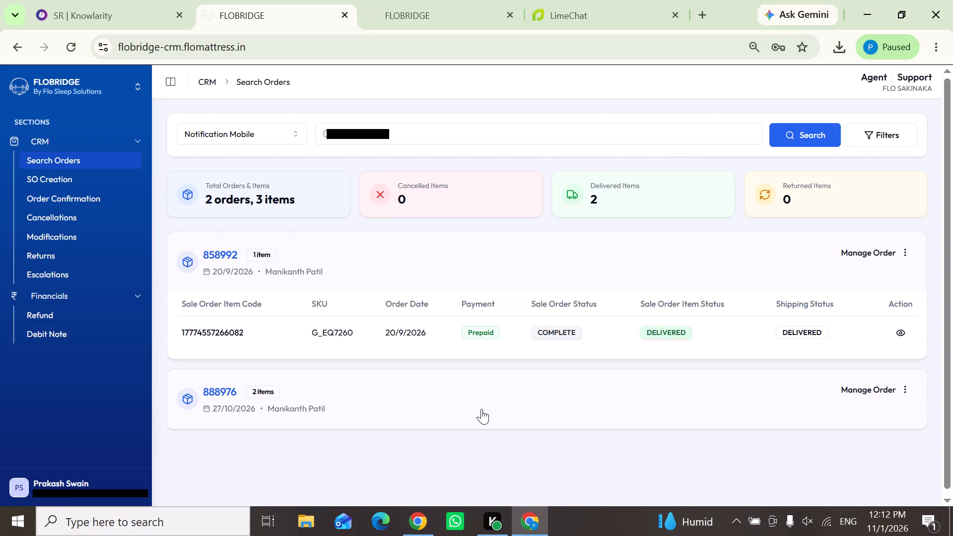
{"action": "left_click", "coordinate": [481, 409]}
{"action": "scroll", "coordinate": [481, 409], "scroll_direction": "down", "scroll_amount": 3}
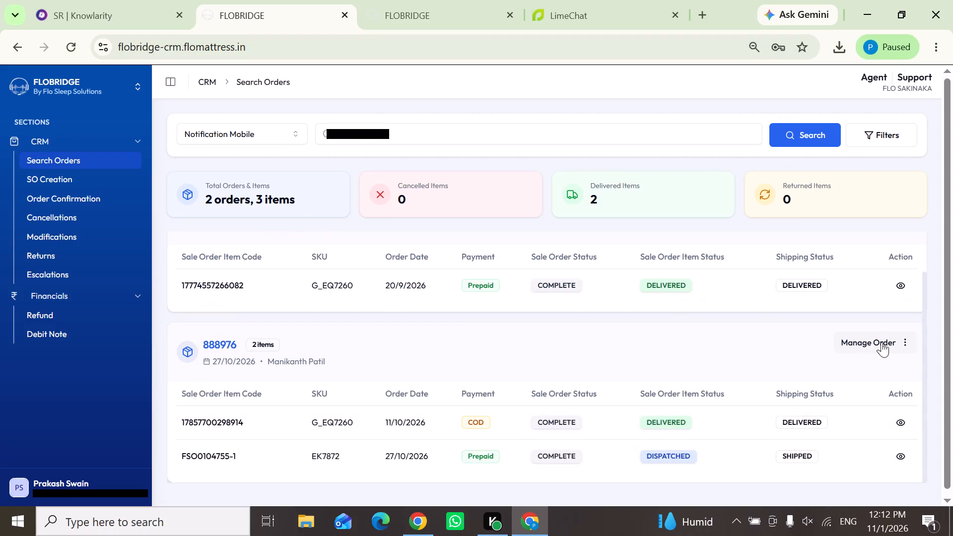
{"action": "left_click", "coordinate": [895, 423]}
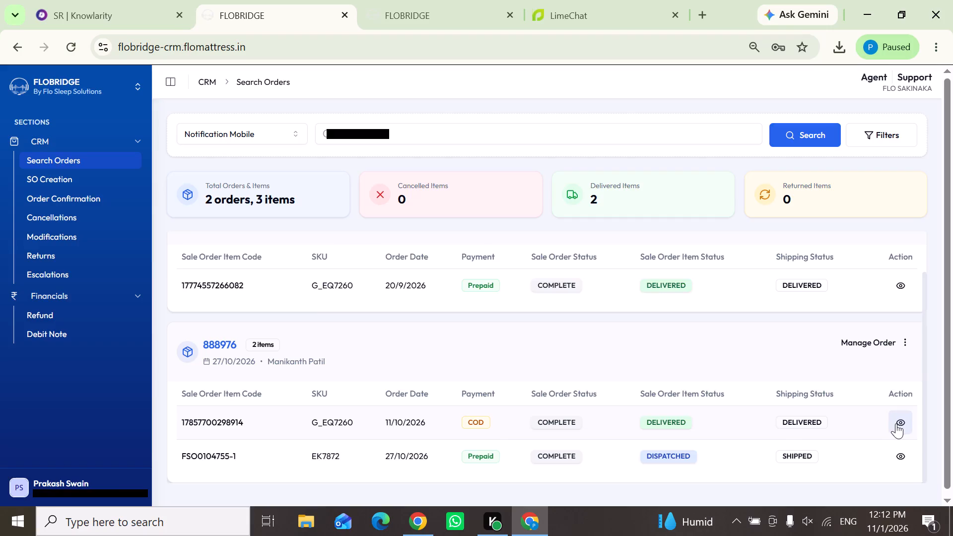
{"action": "left_click", "coordinate": [368, 268]}
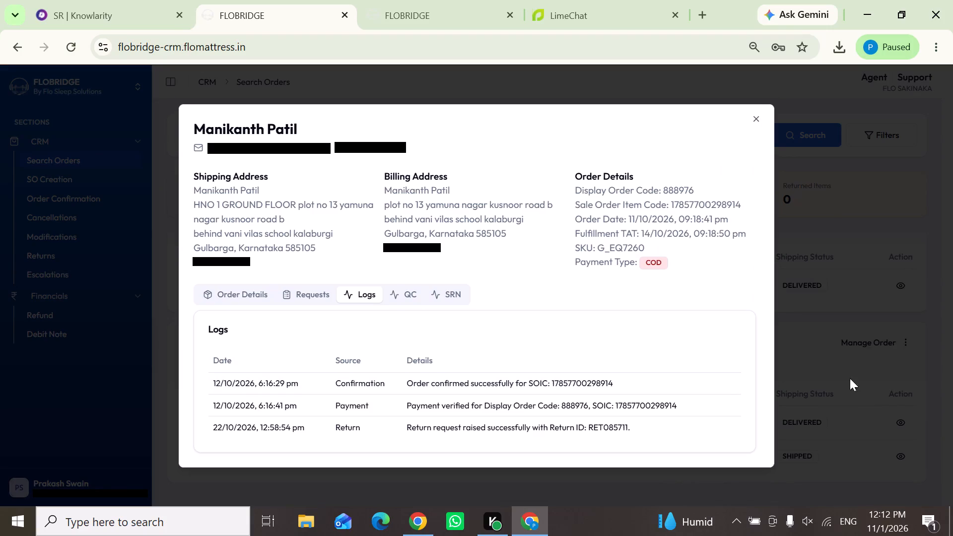
{"action": "left_click", "coordinate": [877, 387]}
{"action": "scroll", "coordinate": [488, 456], "scroll_direction": "up", "scroll_amount": 1}
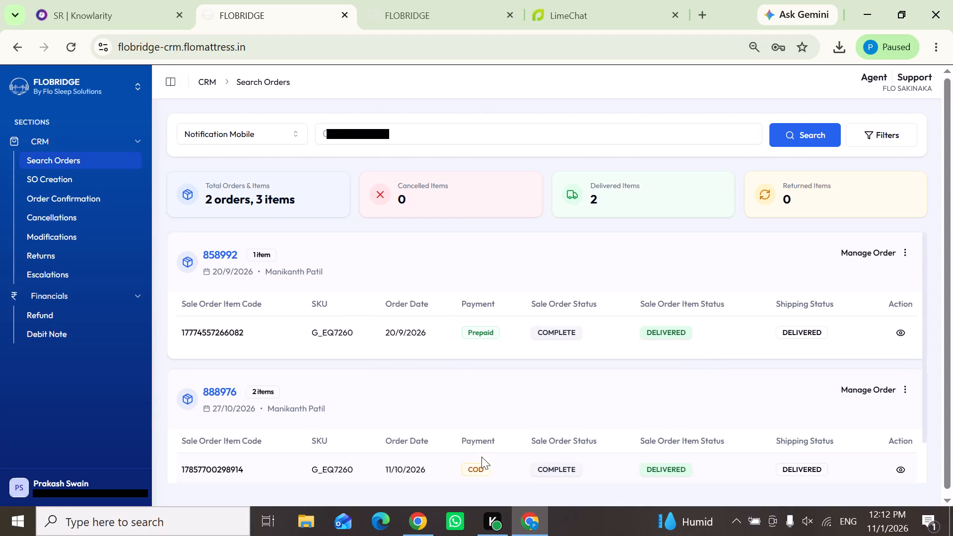
{"action": "scroll", "coordinate": [551, 328], "scroll_direction": "down", "scroll_amount": 1}
{"action": "left_click", "coordinate": [841, 339]}
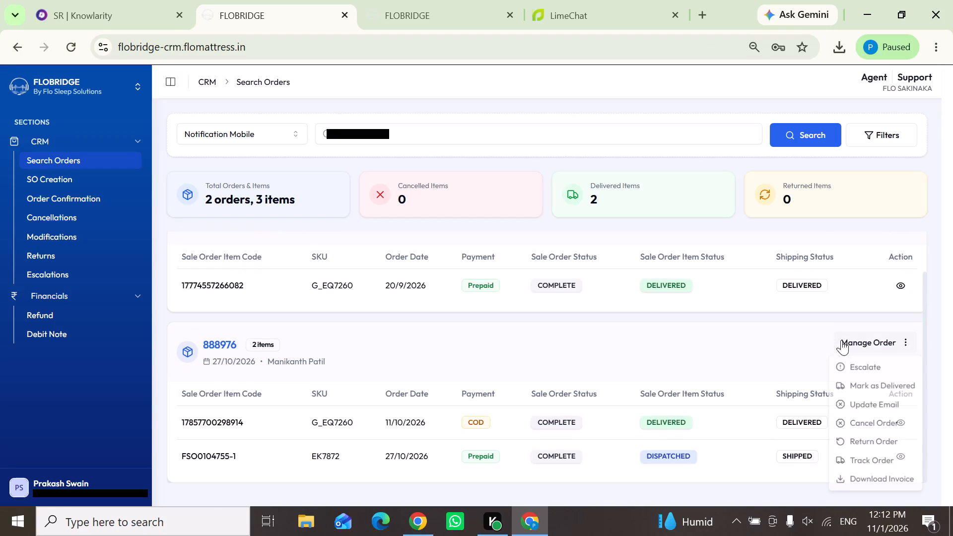
{"action": "left_click", "coordinate": [852, 461]}
{"action": "left_click", "coordinate": [514, 281]}
{"action": "left_click", "coordinate": [494, 334]}
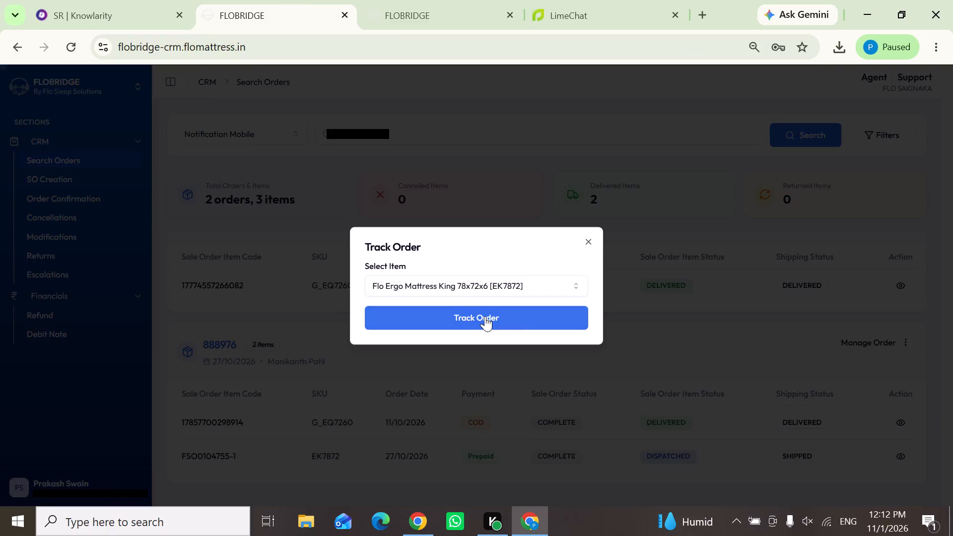
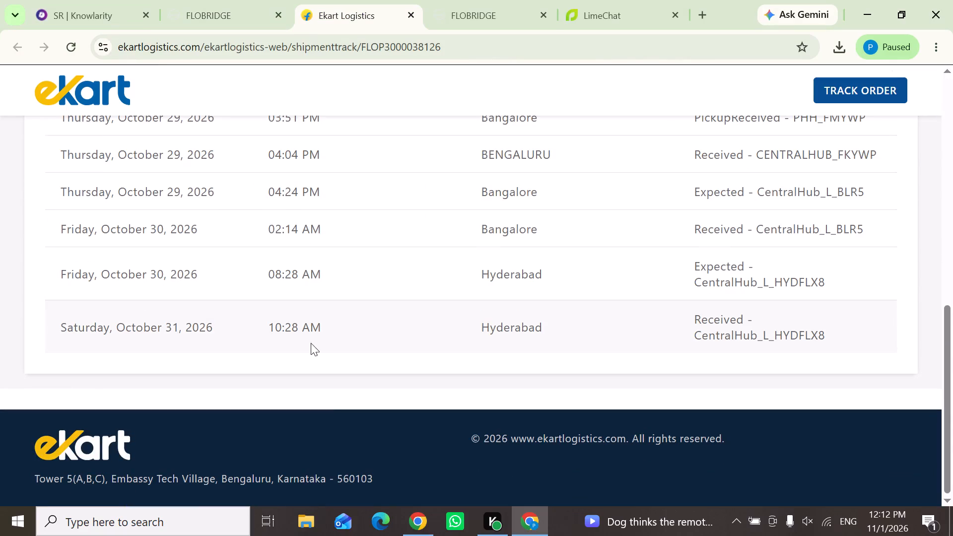
{"action": "left_click", "coordinate": [189, 0]}
{"action": "left_click", "coordinate": [314, 2]}
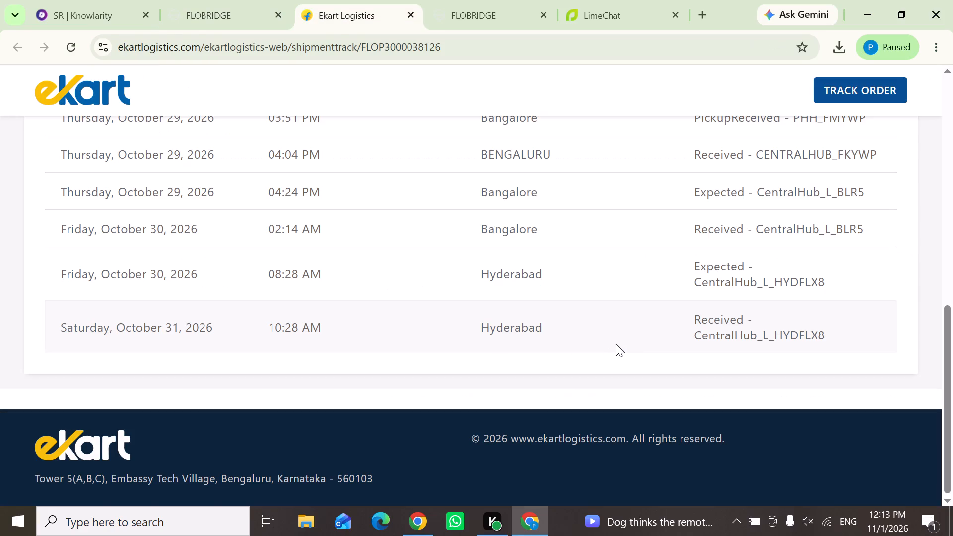
{"action": "scroll", "coordinate": [611, 343], "scroll_direction": "up", "scroll_amount": 1}
{"action": "scroll", "coordinate": [596, 343], "scroll_direction": "down", "scroll_amount": 1}
{"action": "left_click_drag", "start_coordinate": [952, 394], "coordinate": [947, 305]}
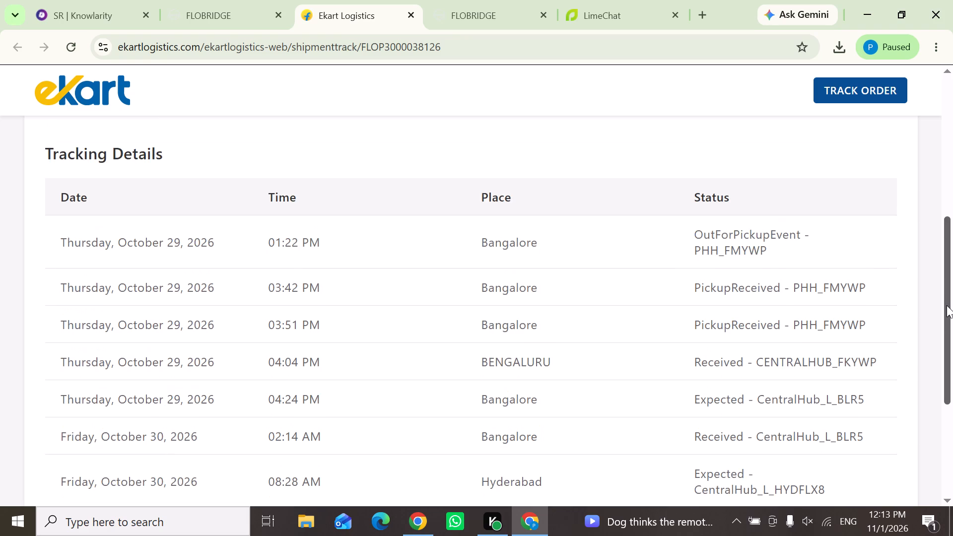
{"action": "left_click_drag", "start_coordinate": [947, 305], "coordinate": [947, 265]}
{"action": "scroll", "coordinate": [449, 323], "scroll_direction": "down", "scroll_amount": 2}
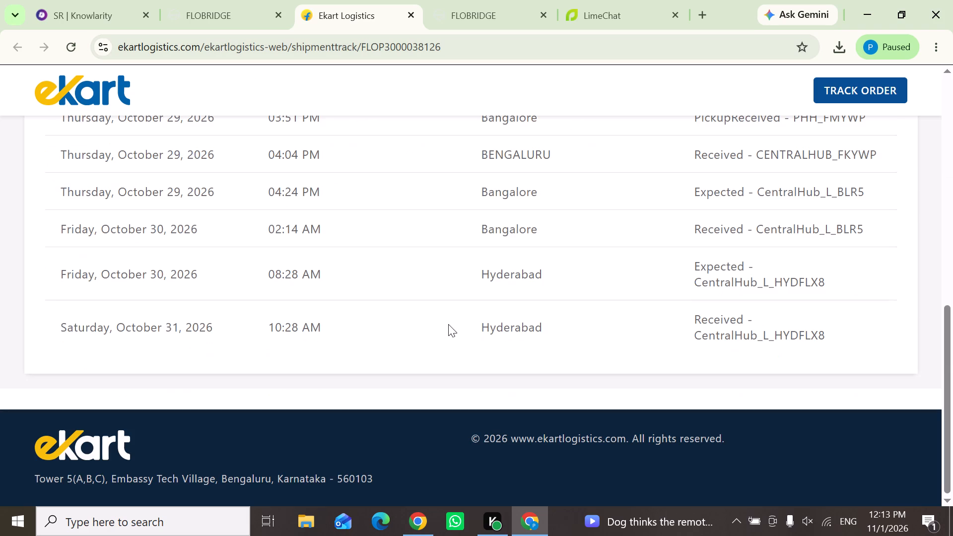
{"action": "scroll", "coordinate": [462, 282], "scroll_direction": "up", "scroll_amount": 3}
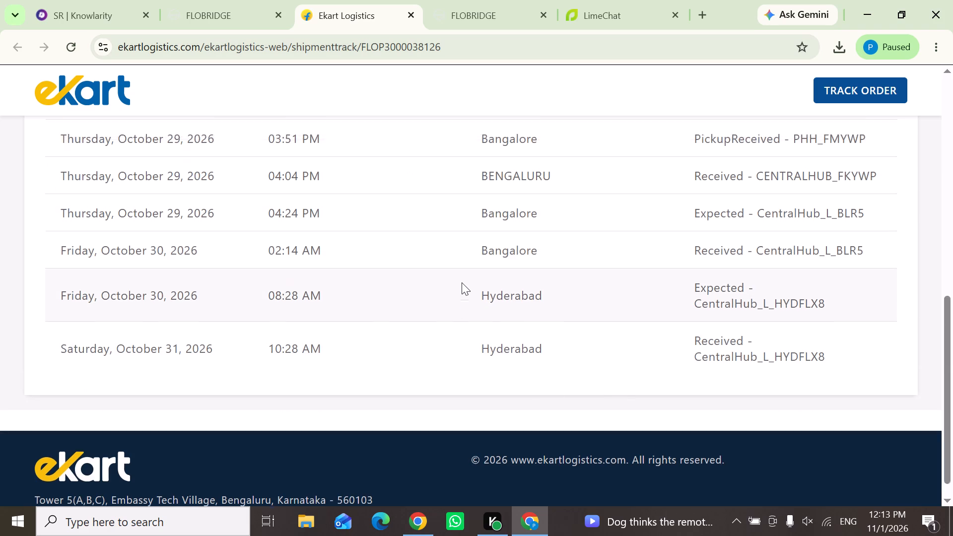
{"action": "left_click", "coordinate": [207, 8]}
{"action": "left_click", "coordinate": [905, 452]}
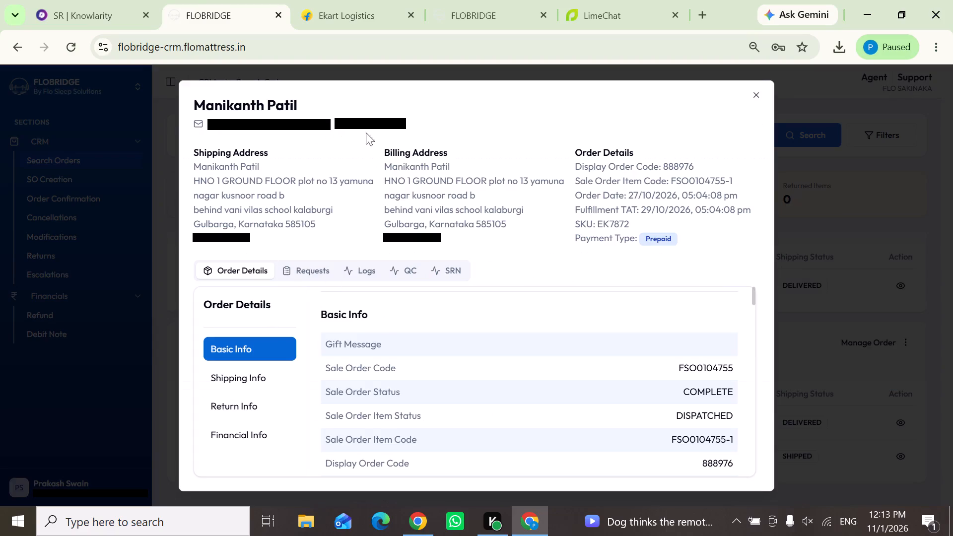
{"action": "left_click", "coordinate": [329, 6]}
{"action": "scroll", "coordinate": [510, 413], "scroll_direction": "down", "scroll_amount": 2}
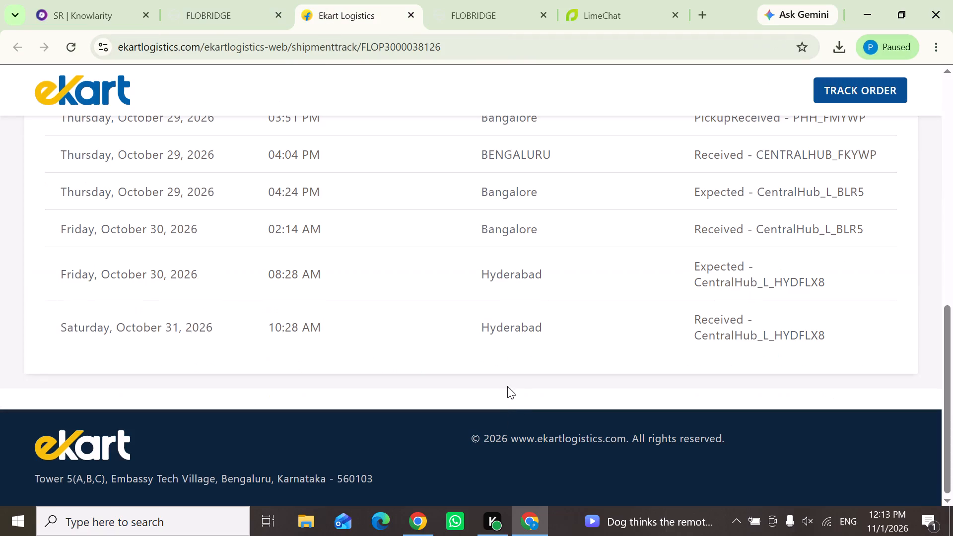
{"action": "left_click", "coordinate": [186, 21]}
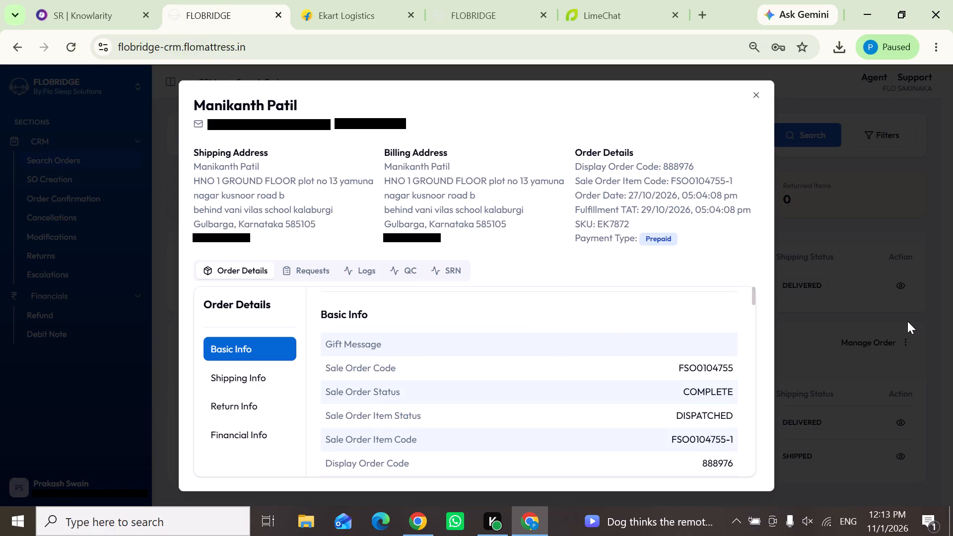
{"action": "left_click", "coordinate": [907, 321]}
{"action": "scroll", "coordinate": [718, 417], "scroll_direction": "down", "scroll_amount": 2}
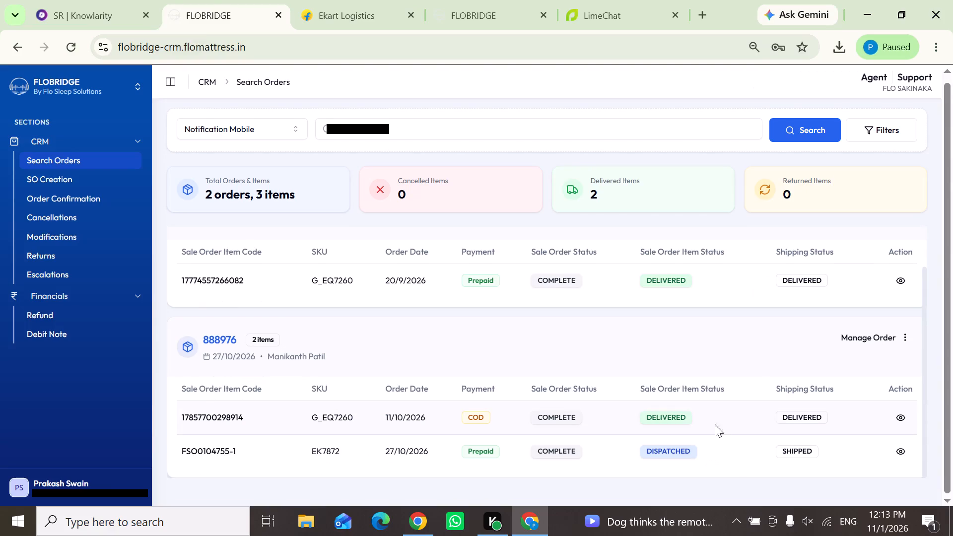
{"action": "left_click_drag", "start_coordinate": [702, 449], "coordinate": [635, 448]}
{"action": "left_click", "coordinate": [905, 446]}
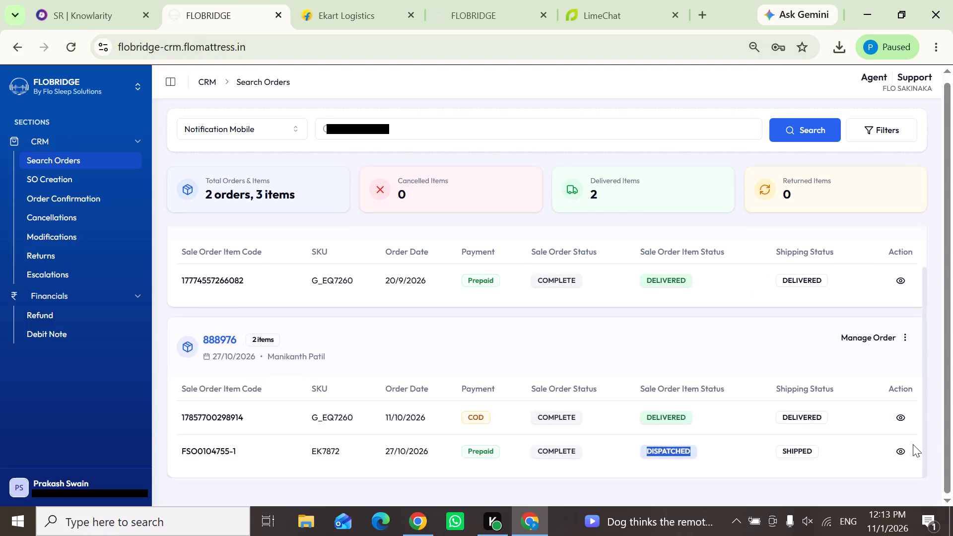
{"action": "left_click", "coordinate": [352, 269]}
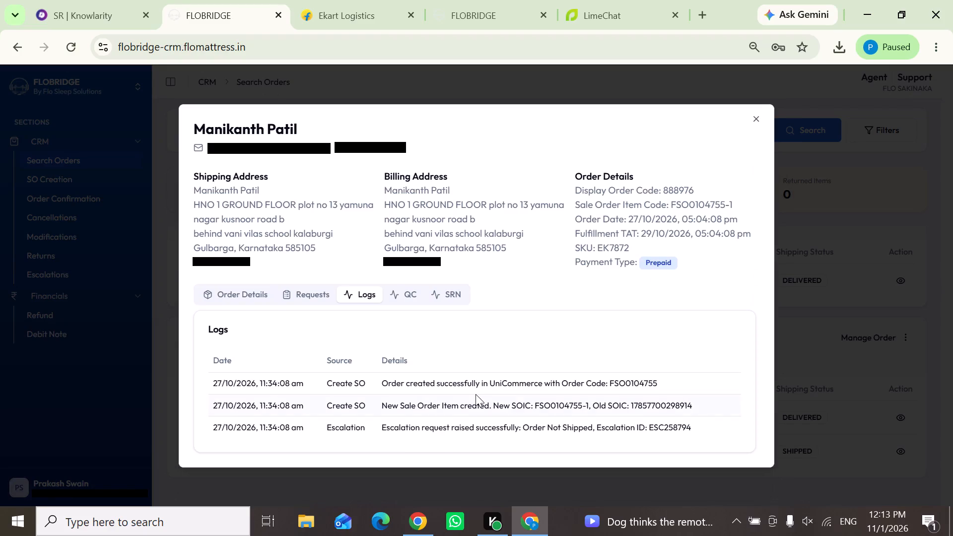
{"action": "left_click", "coordinate": [240, 293]}
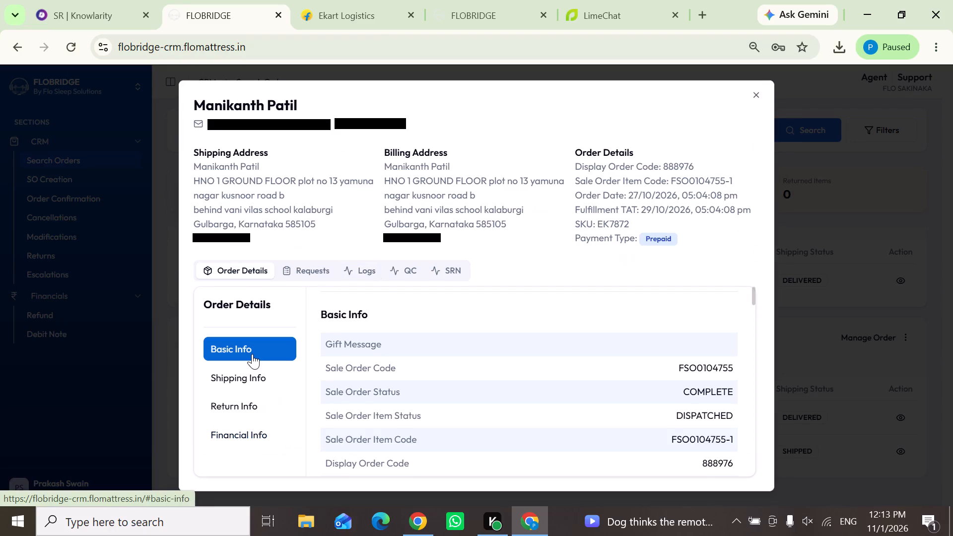
{"action": "left_click_drag", "start_coordinate": [673, 439], "coordinate": [730, 436]}
{"action": "left_click", "coordinate": [792, 438]}
{"action": "left_click", "coordinate": [895, 455]}
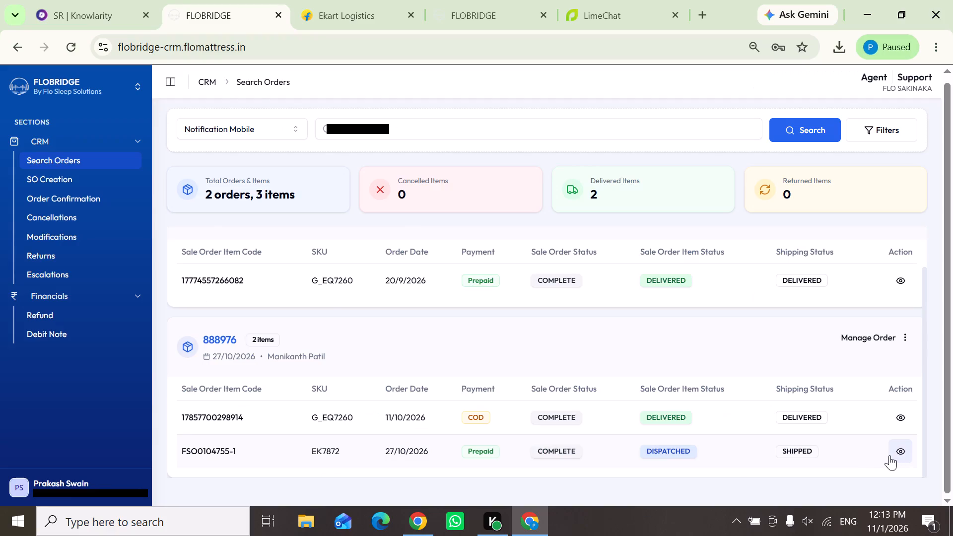
{"action": "left_click", "coordinate": [357, 268]}
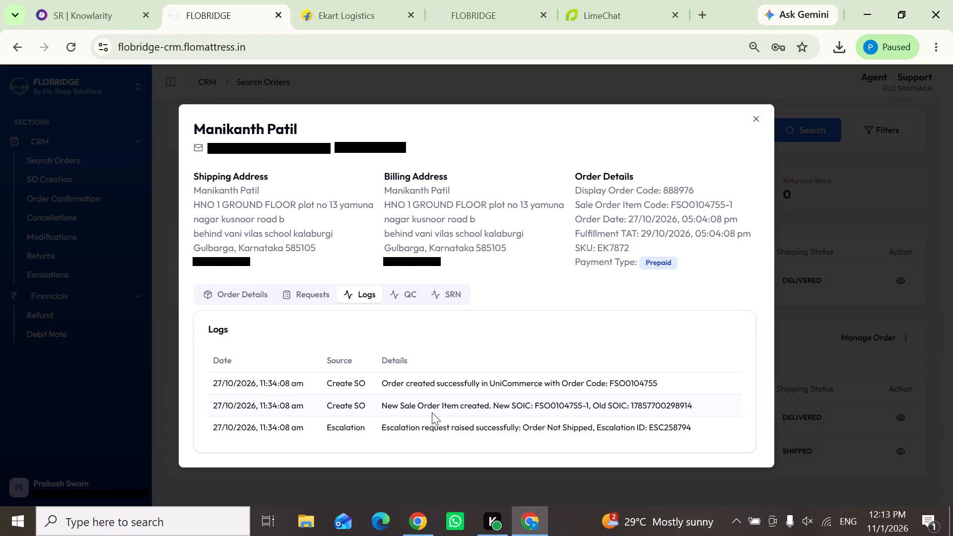
{"action": "left_click", "coordinate": [817, 333]}
Recheck the latest hub scans in the replacement shipment's Ekart tracking history.
{"action": "left_click", "coordinate": [360, 0]}
{"action": "scroll", "coordinate": [411, 290], "scroll_direction": "up", "scroll_amount": 2}
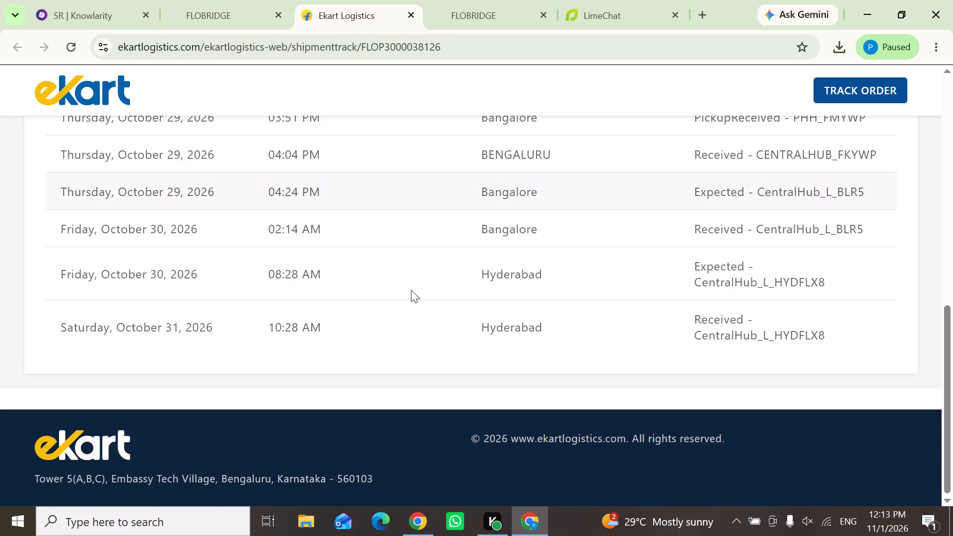
{"action": "scroll", "coordinate": [410, 289], "scroll_direction": "down", "scroll_amount": 2}
{"action": "left_click", "coordinate": [236, 10]}
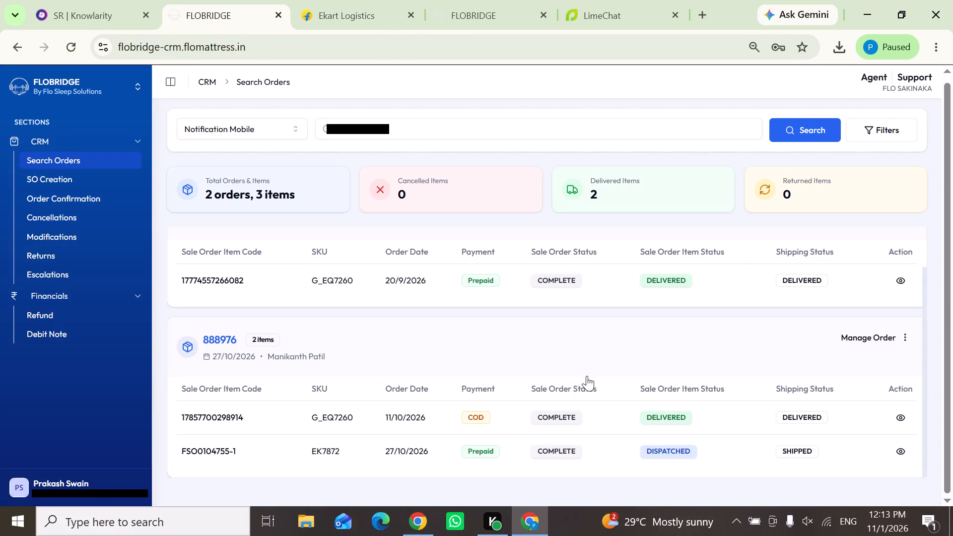
{"action": "scroll", "coordinate": [587, 374], "scroll_direction": "down", "scroll_amount": 2}
{"action": "left_click", "coordinate": [895, 409]}
{"action": "left_click", "coordinate": [354, 269]}
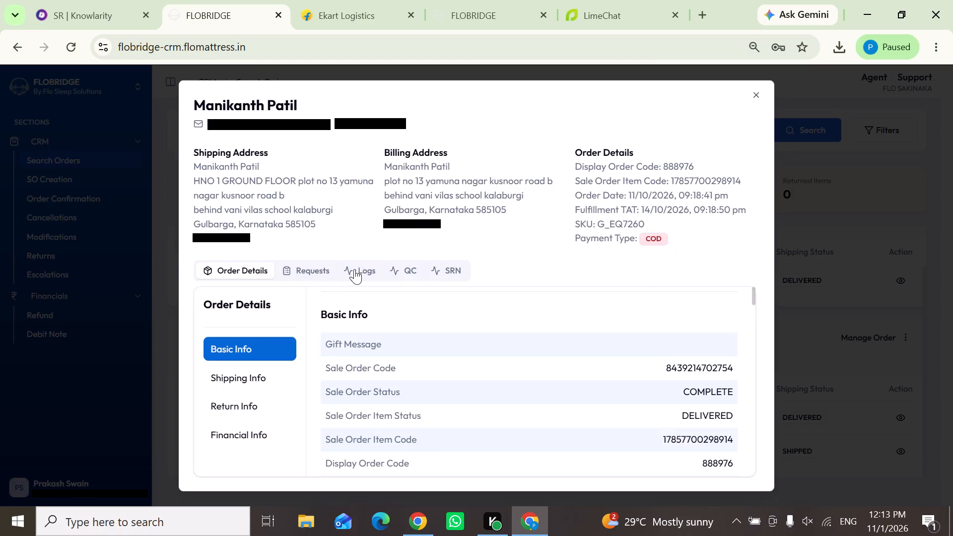
{"action": "scroll", "coordinate": [402, 423], "scroll_direction": "down", "scroll_amount": 3}
{"action": "left_click", "coordinate": [406, 460]}
{"action": "left_click", "coordinate": [465, 506]}
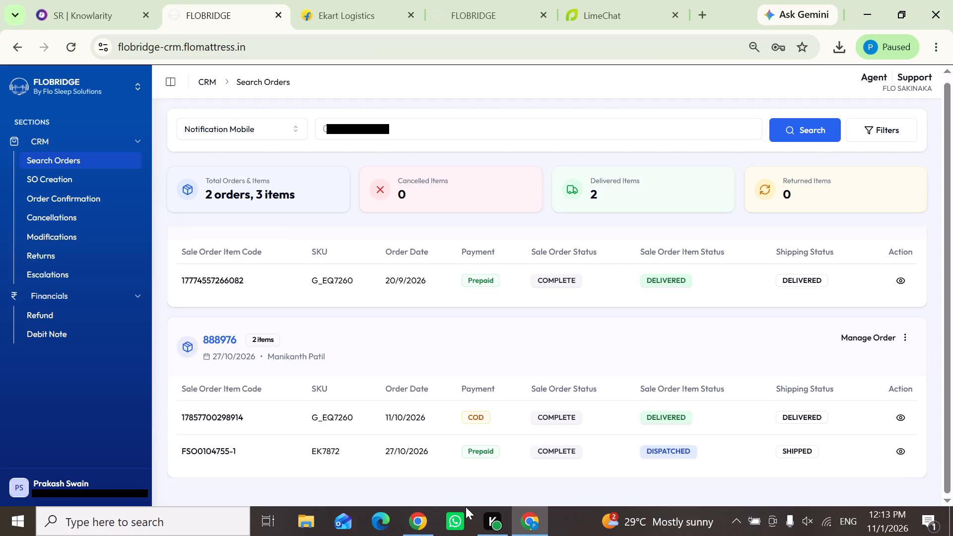